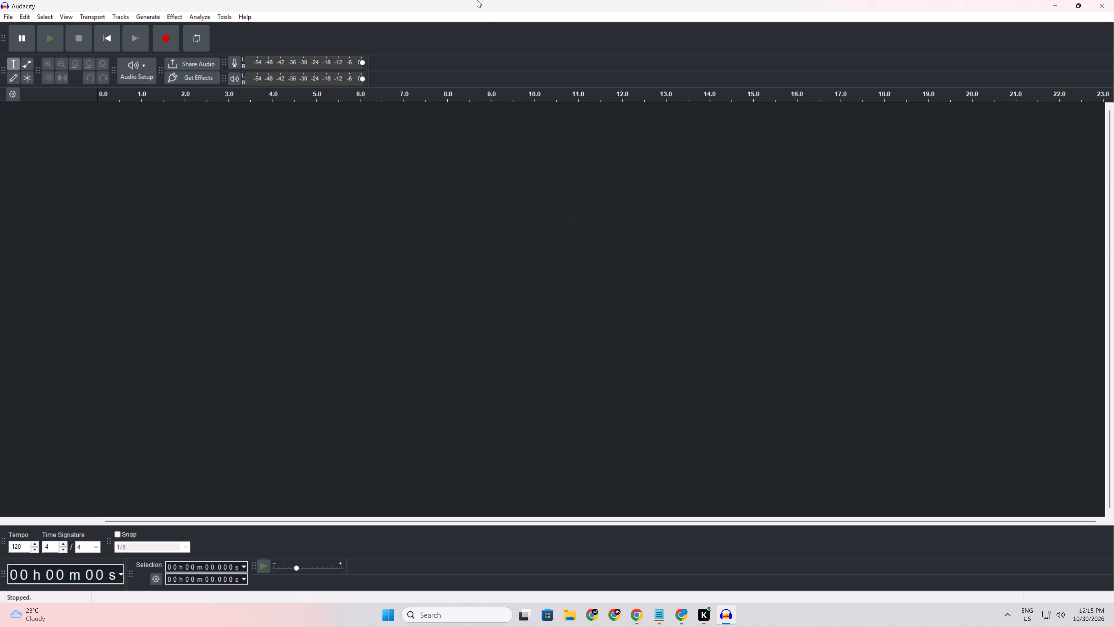
{"action": "left_click_drag", "start_coordinate": [485, 12], "coordinate": [475, 39]}
{"action": "left_click_drag", "start_coordinate": [472, 10], "coordinate": [506, 27]}
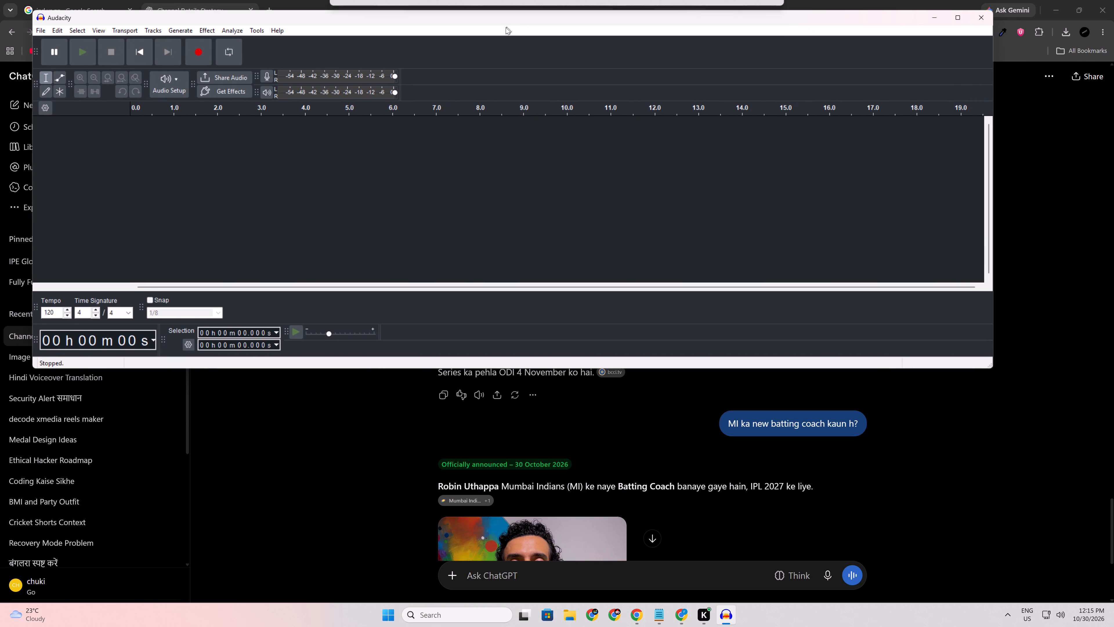
{"action": "left_click_drag", "start_coordinate": [506, 27], "coordinate": [501, 29]}
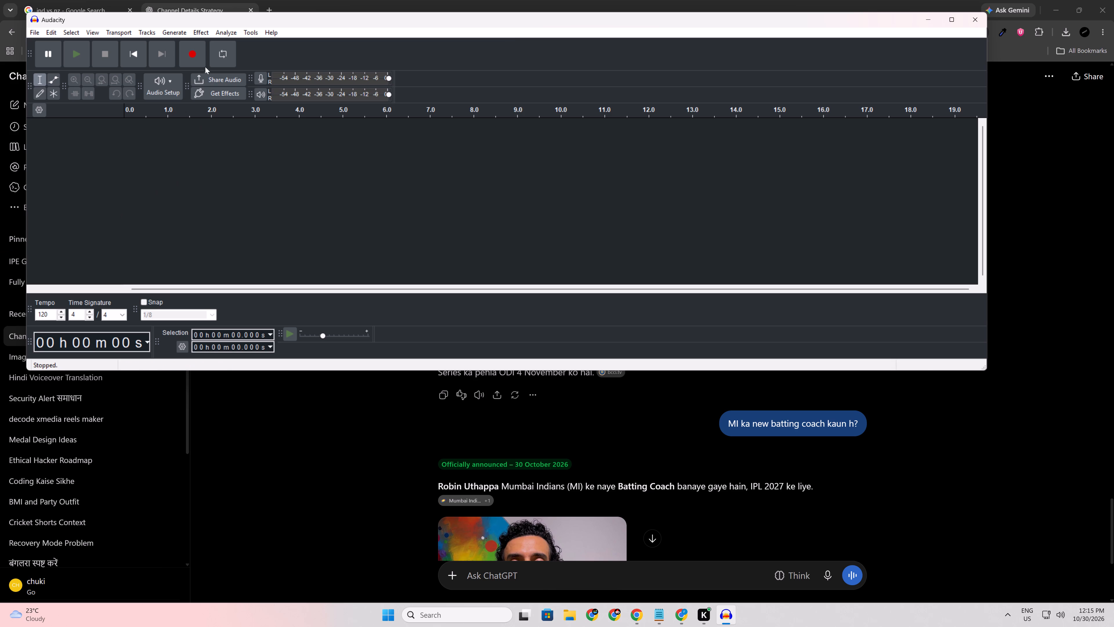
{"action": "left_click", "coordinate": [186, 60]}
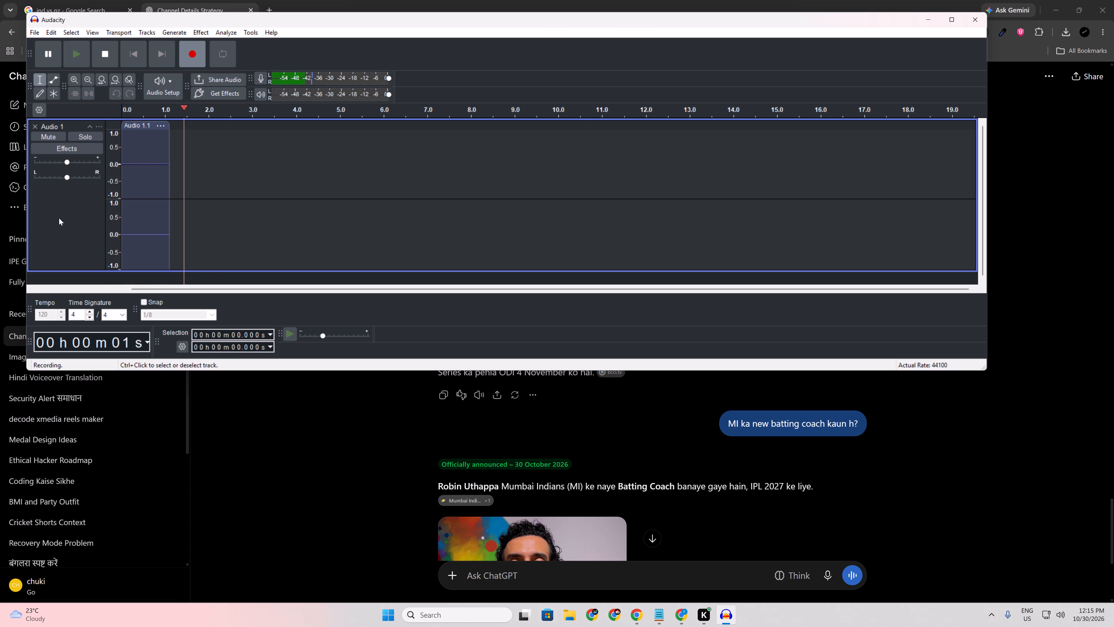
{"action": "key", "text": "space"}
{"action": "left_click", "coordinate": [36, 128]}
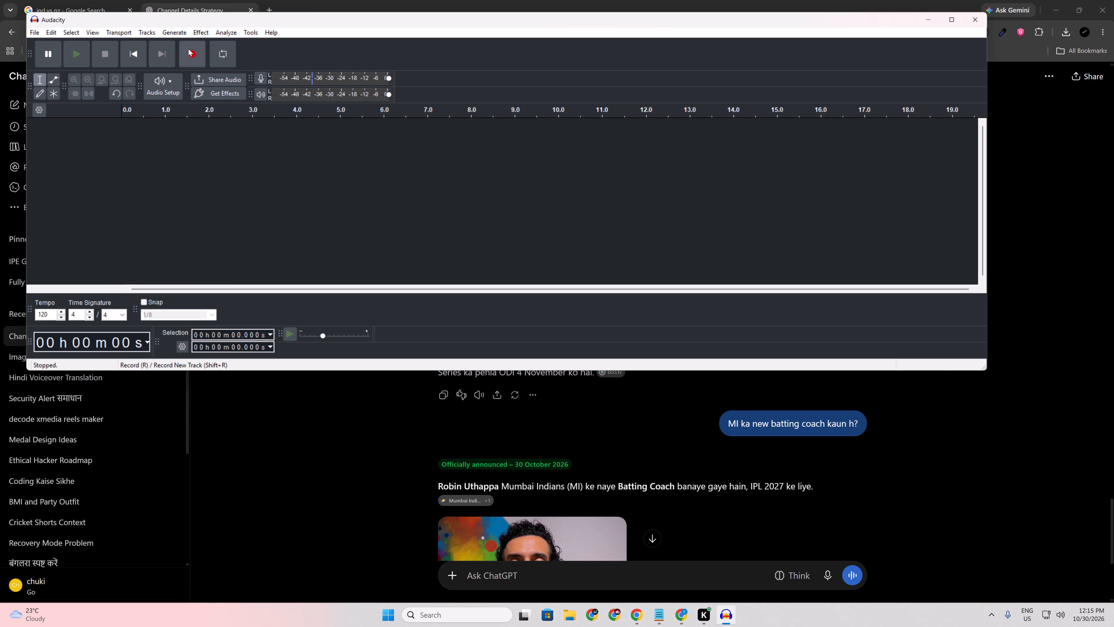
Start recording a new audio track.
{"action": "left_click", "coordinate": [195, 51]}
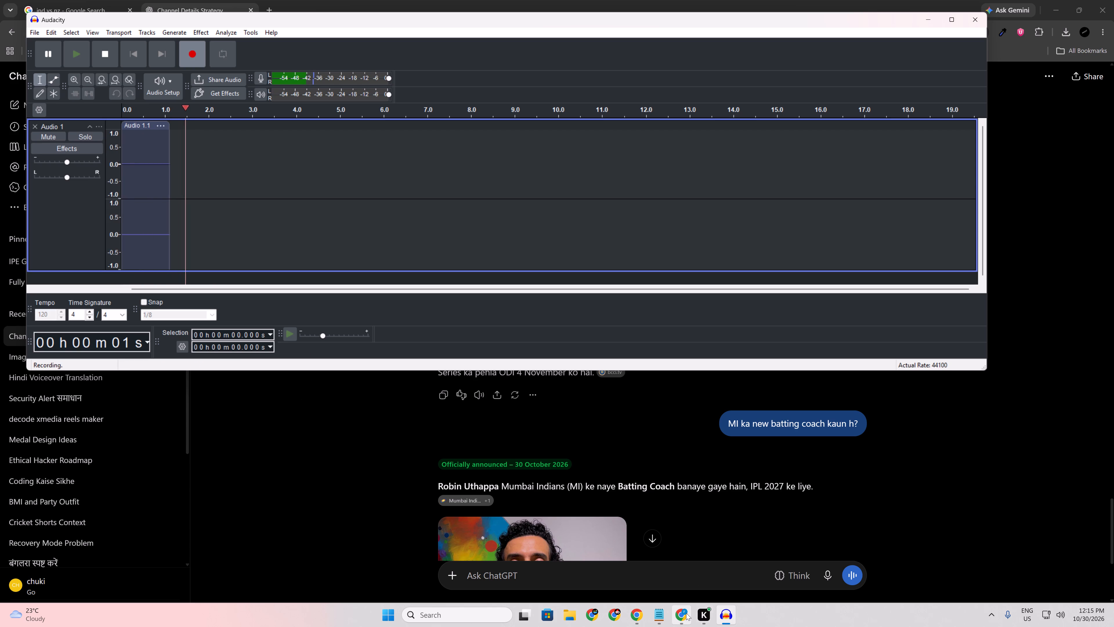
Switch to the script in Notepad, clear its text selection, and move its window to the lower middle of the screen.
{"action": "left_click", "coordinate": [663, 612]}
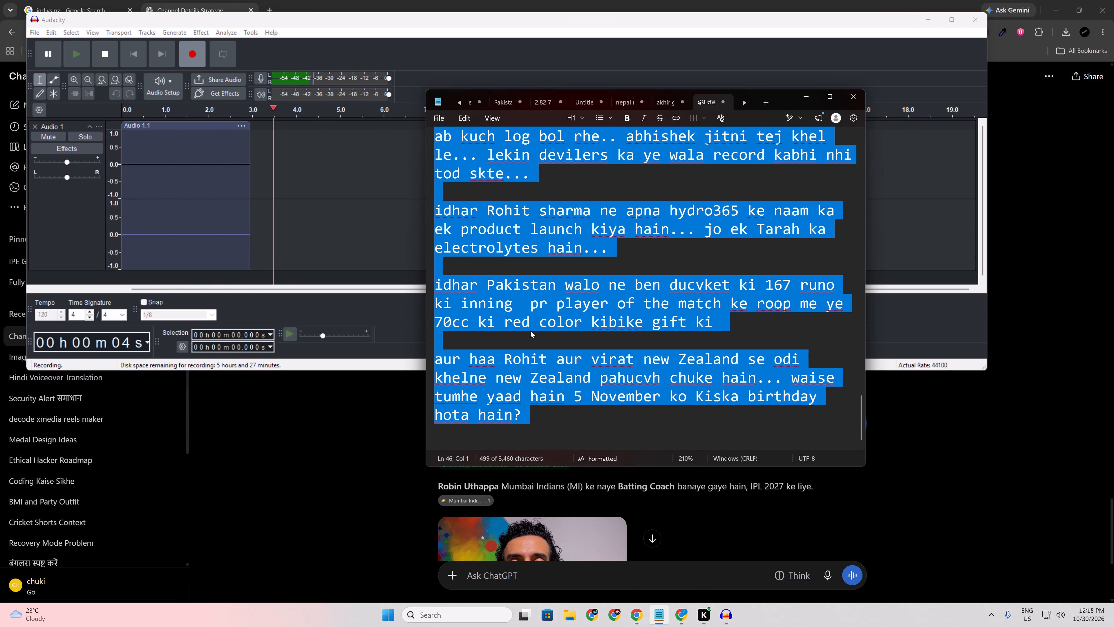
{"action": "key", "text": "Up"}
{"action": "key", "text": "Up"}
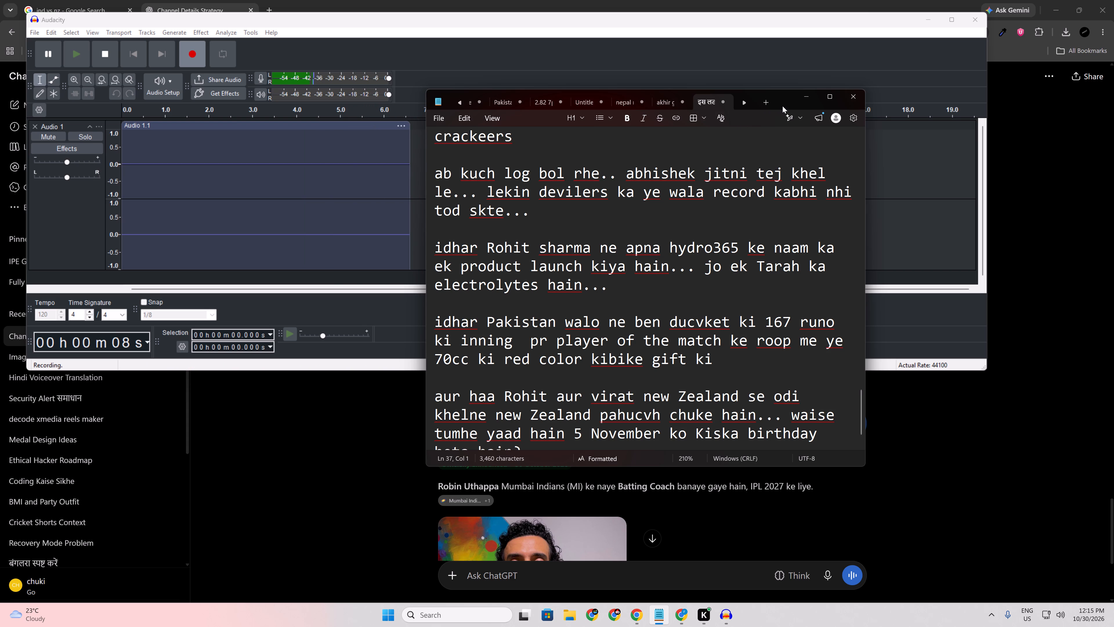
{"action": "left_click_drag", "start_coordinate": [782, 106], "coordinate": [712, 235]}
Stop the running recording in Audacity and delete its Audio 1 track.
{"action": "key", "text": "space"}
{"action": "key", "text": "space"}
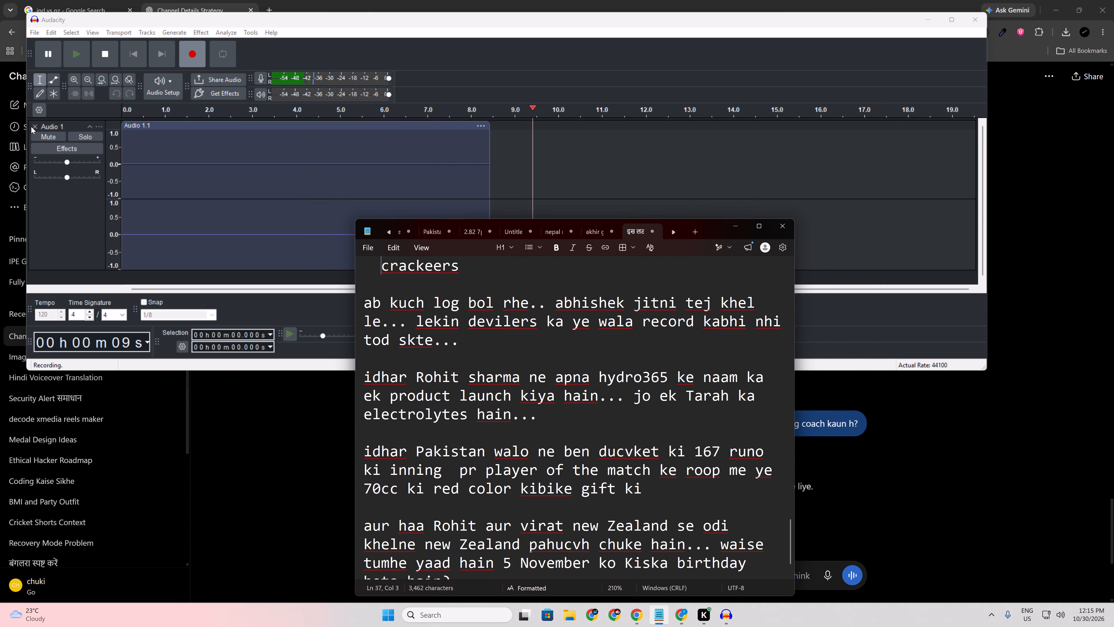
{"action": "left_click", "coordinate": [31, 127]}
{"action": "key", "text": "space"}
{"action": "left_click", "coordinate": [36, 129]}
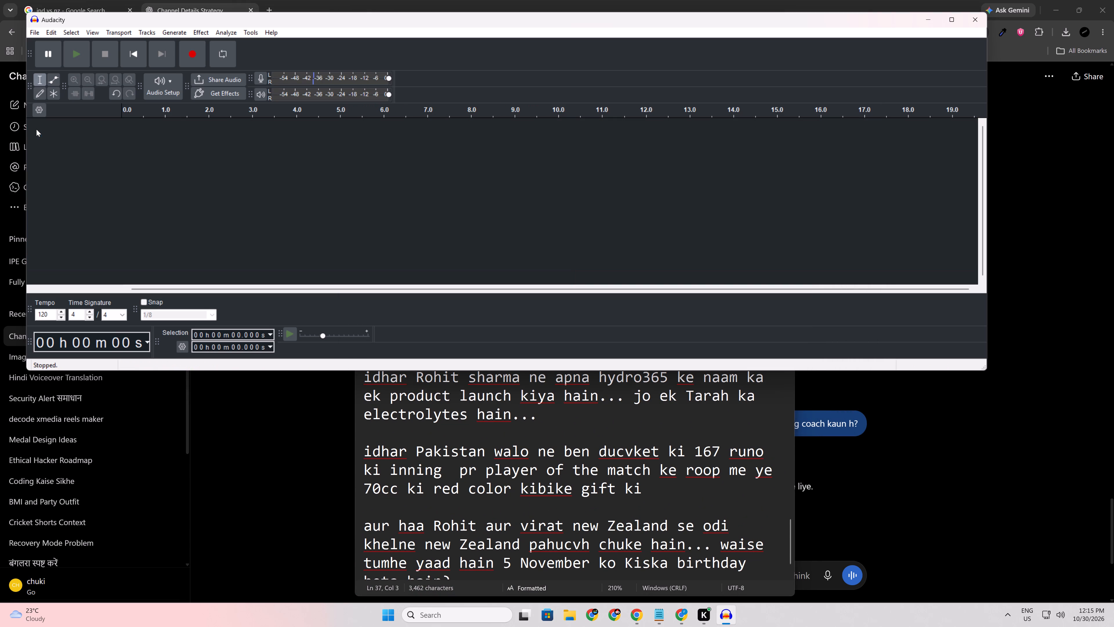
Start a recording in Audacity and move the Notepad script window lower, so the script can be read beneath the waveform.
{"action": "left_click", "coordinate": [496, 415]}
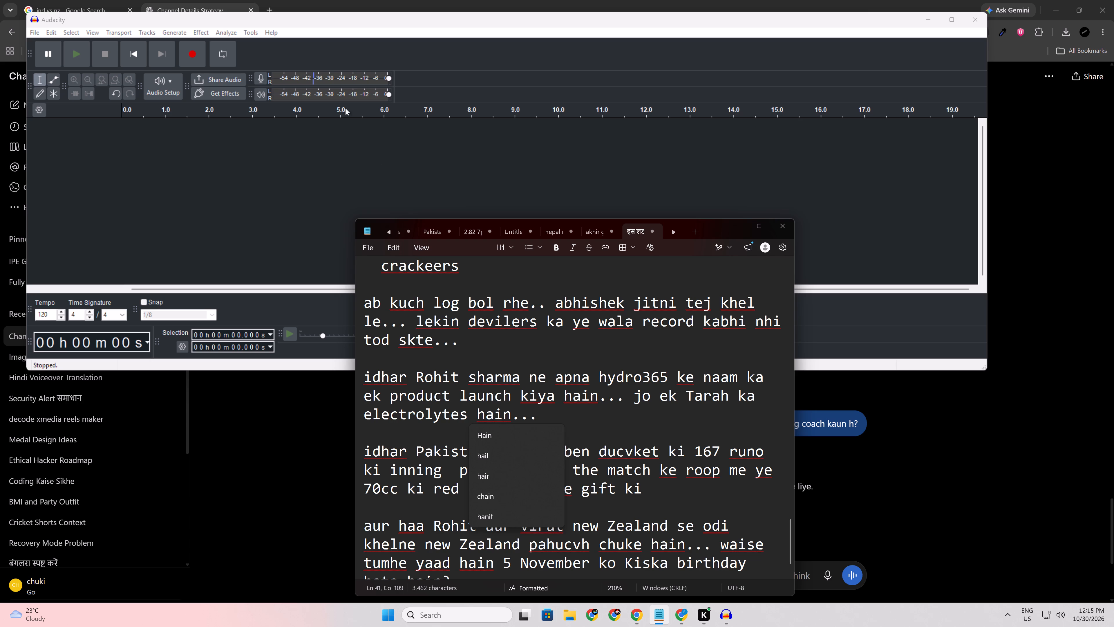
{"action": "left_click", "coordinate": [188, 57]}
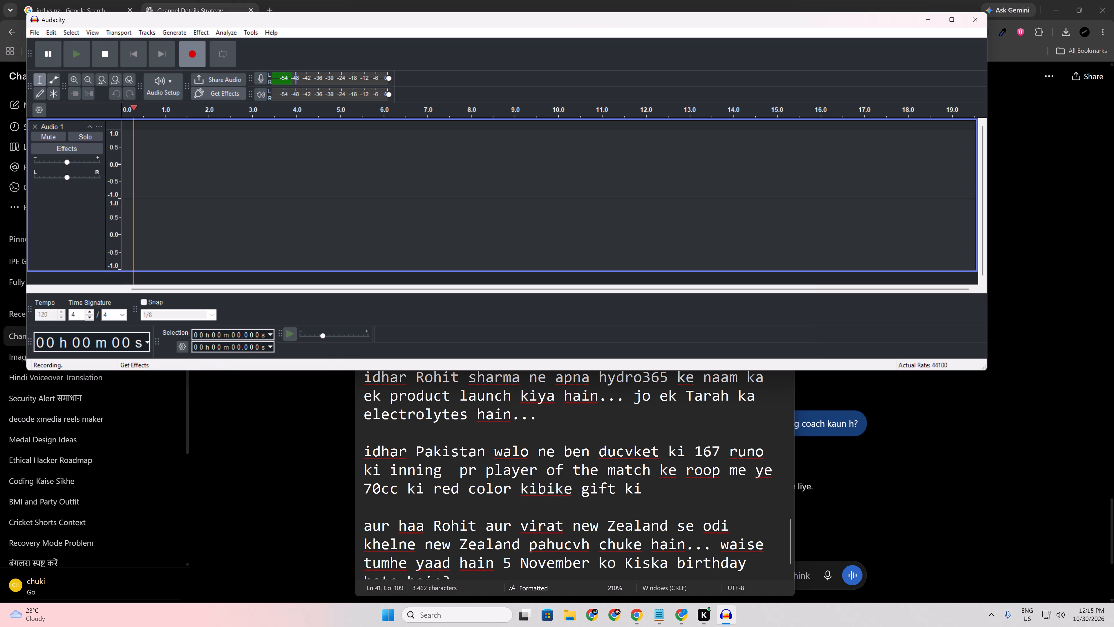
{"action": "left_click", "coordinate": [435, 436]}
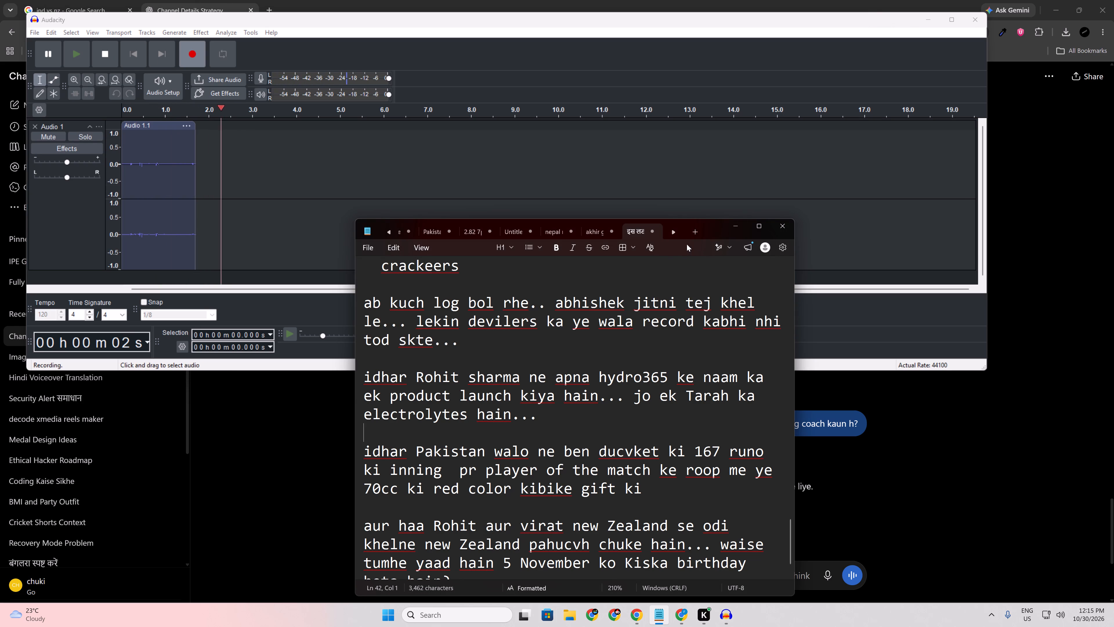
{"action": "left_click_drag", "start_coordinate": [701, 231], "coordinate": [701, 266]}
{"action": "left_click_drag", "start_coordinate": [712, 231], "coordinate": [687, 290]}
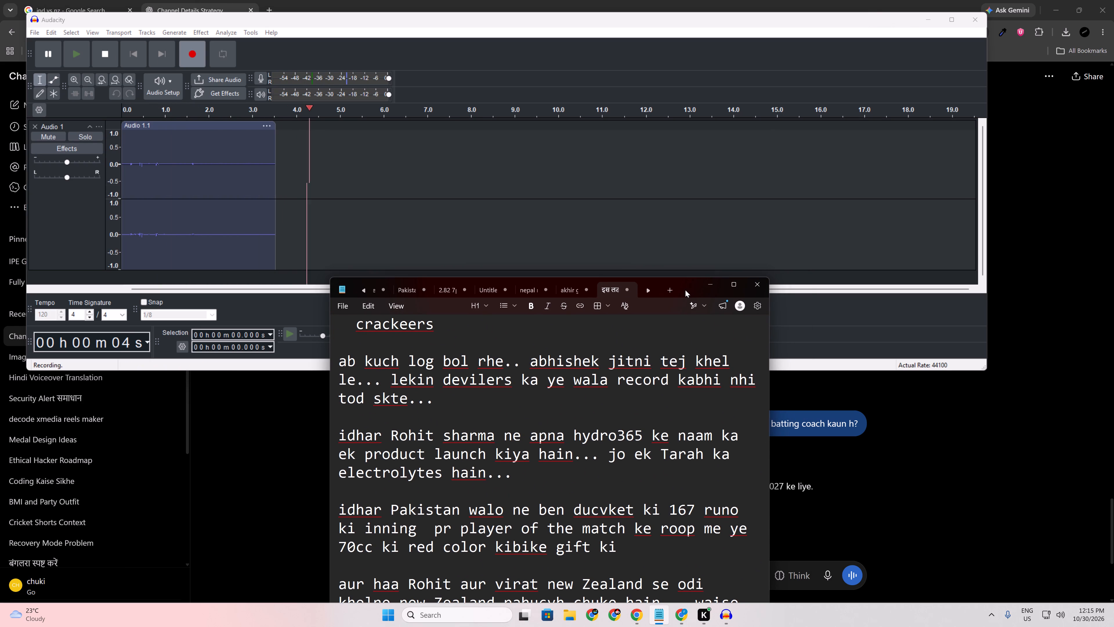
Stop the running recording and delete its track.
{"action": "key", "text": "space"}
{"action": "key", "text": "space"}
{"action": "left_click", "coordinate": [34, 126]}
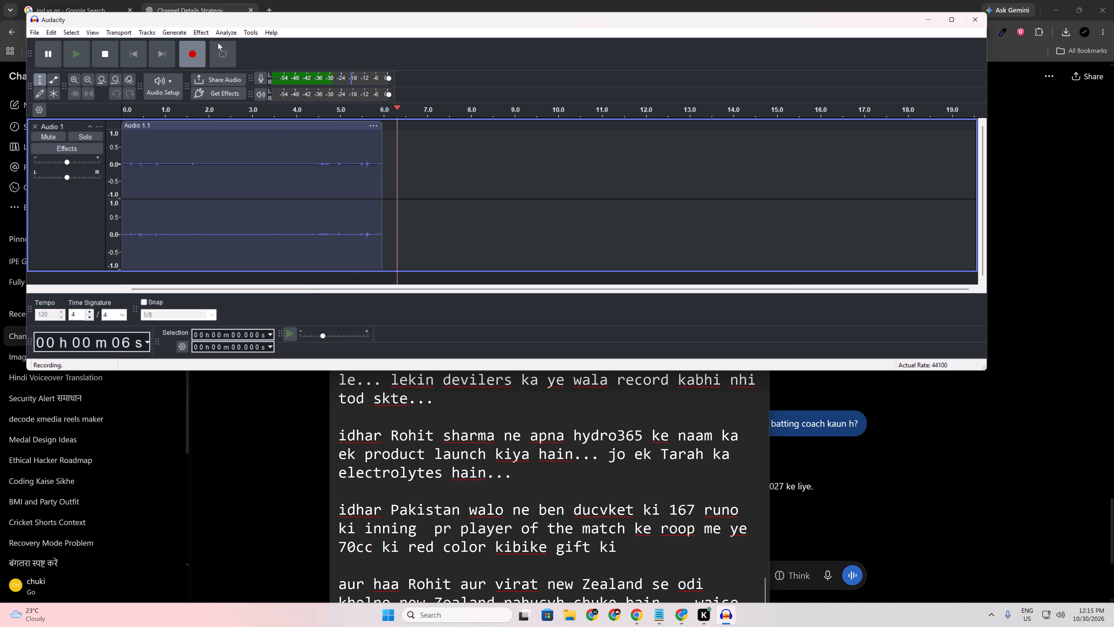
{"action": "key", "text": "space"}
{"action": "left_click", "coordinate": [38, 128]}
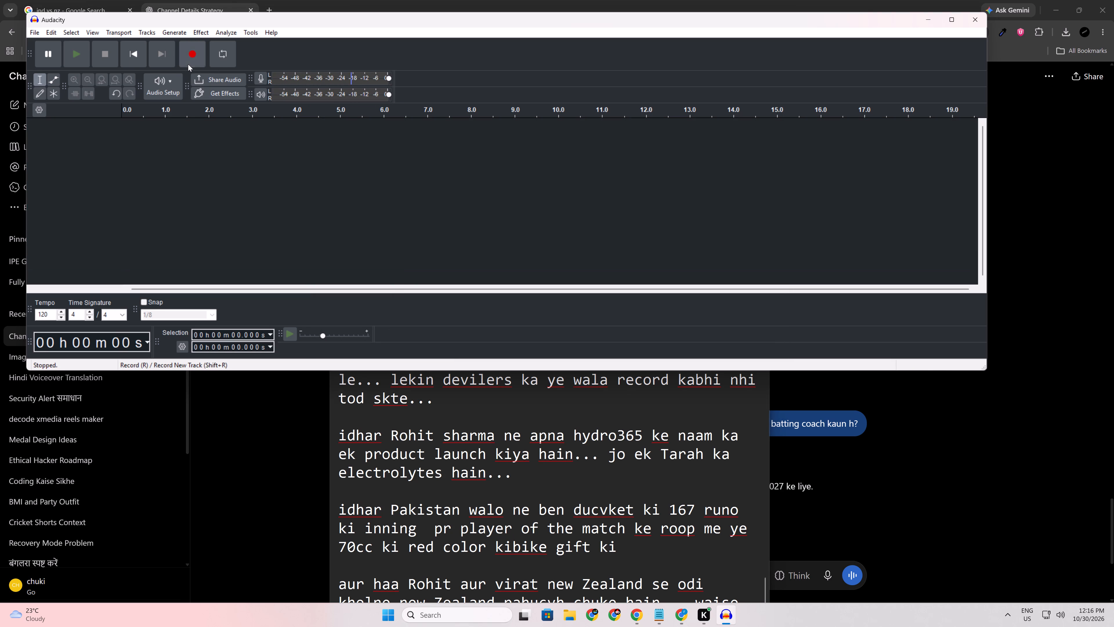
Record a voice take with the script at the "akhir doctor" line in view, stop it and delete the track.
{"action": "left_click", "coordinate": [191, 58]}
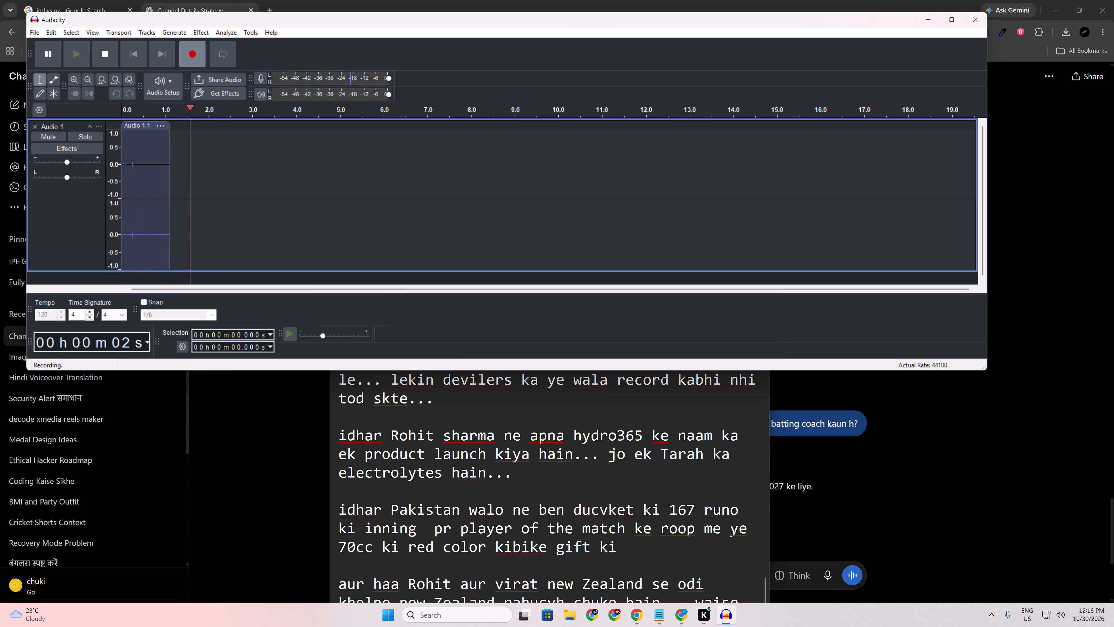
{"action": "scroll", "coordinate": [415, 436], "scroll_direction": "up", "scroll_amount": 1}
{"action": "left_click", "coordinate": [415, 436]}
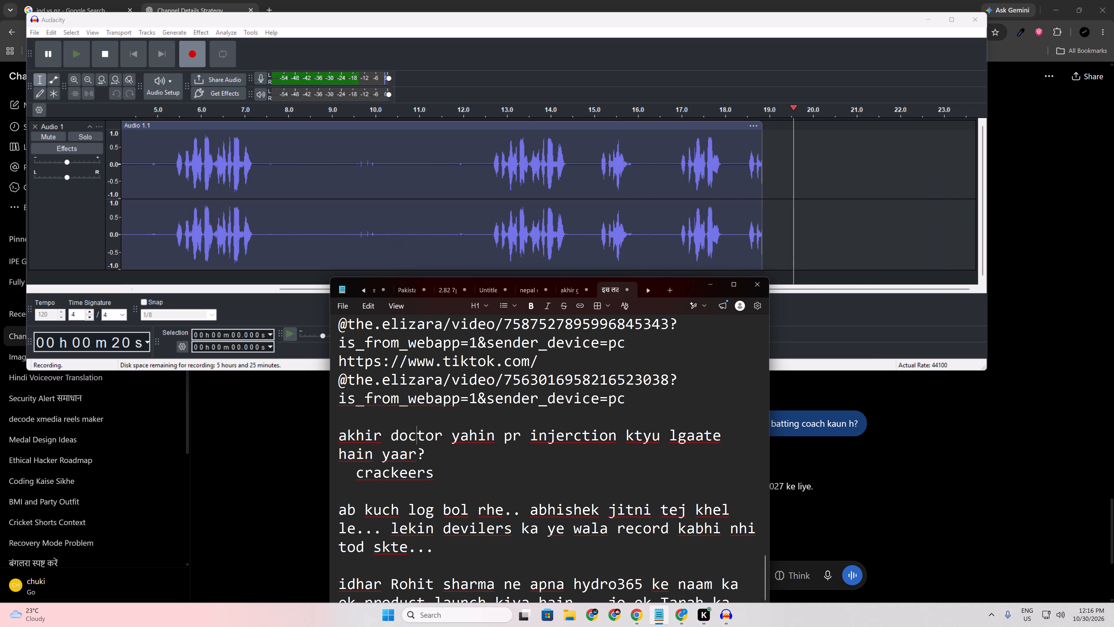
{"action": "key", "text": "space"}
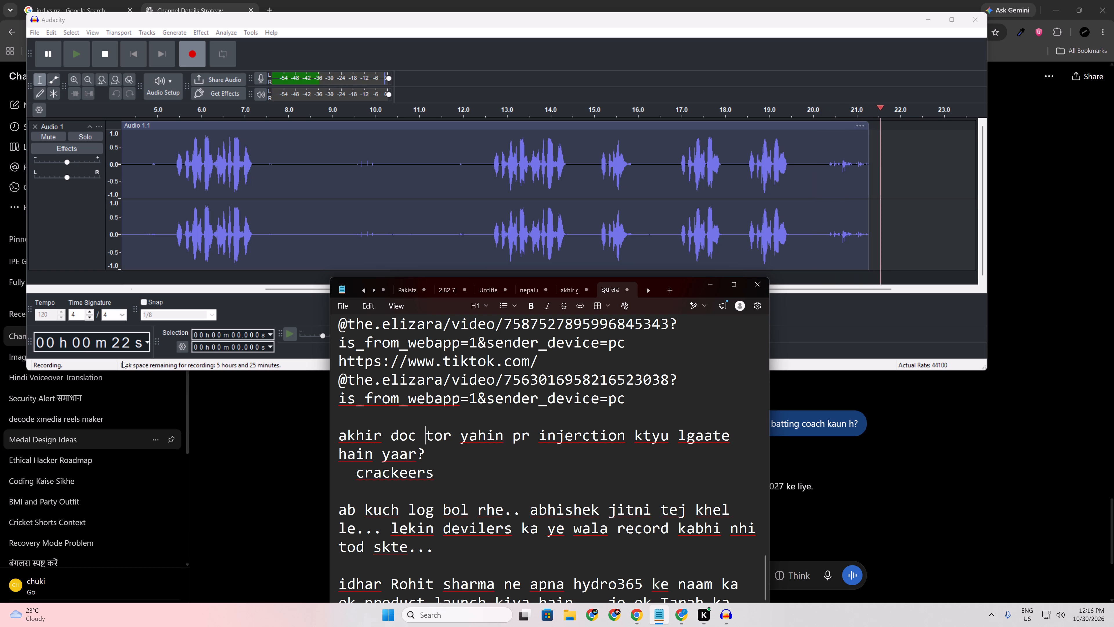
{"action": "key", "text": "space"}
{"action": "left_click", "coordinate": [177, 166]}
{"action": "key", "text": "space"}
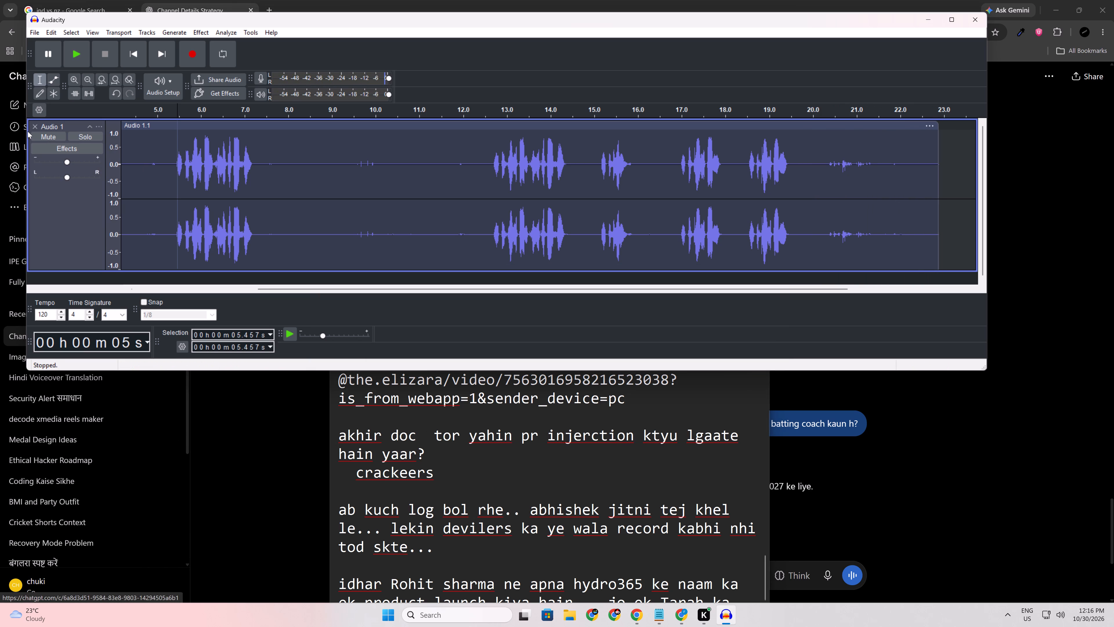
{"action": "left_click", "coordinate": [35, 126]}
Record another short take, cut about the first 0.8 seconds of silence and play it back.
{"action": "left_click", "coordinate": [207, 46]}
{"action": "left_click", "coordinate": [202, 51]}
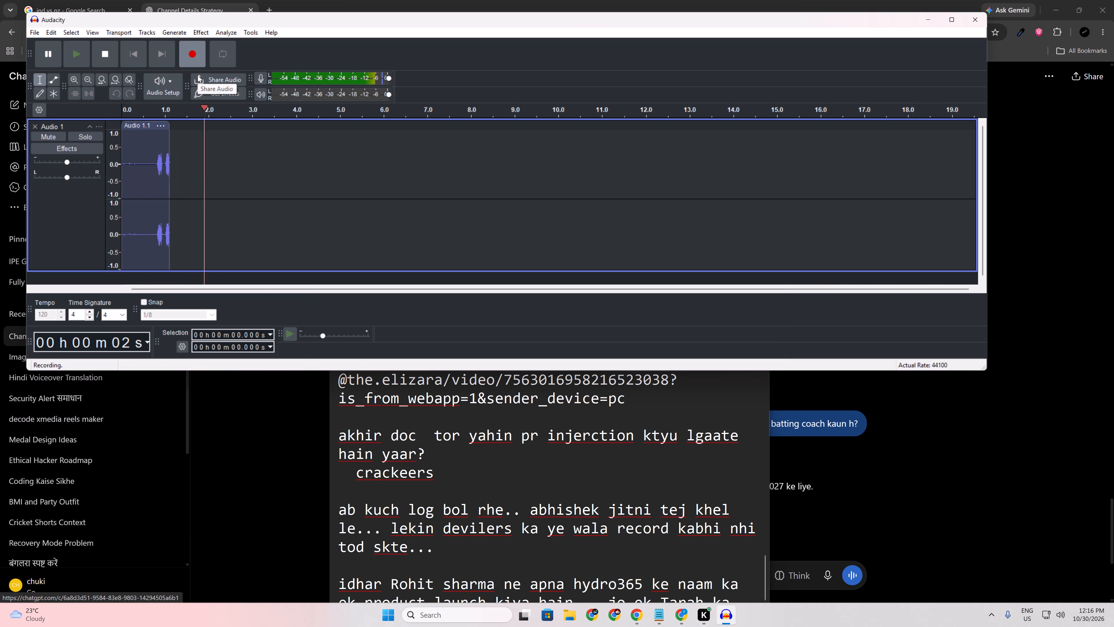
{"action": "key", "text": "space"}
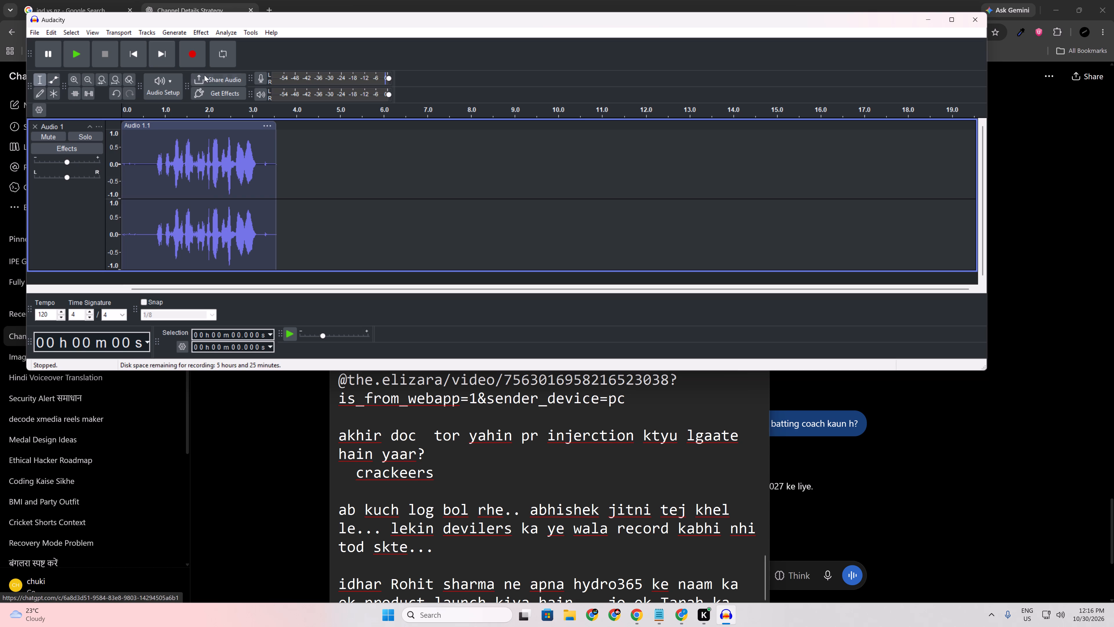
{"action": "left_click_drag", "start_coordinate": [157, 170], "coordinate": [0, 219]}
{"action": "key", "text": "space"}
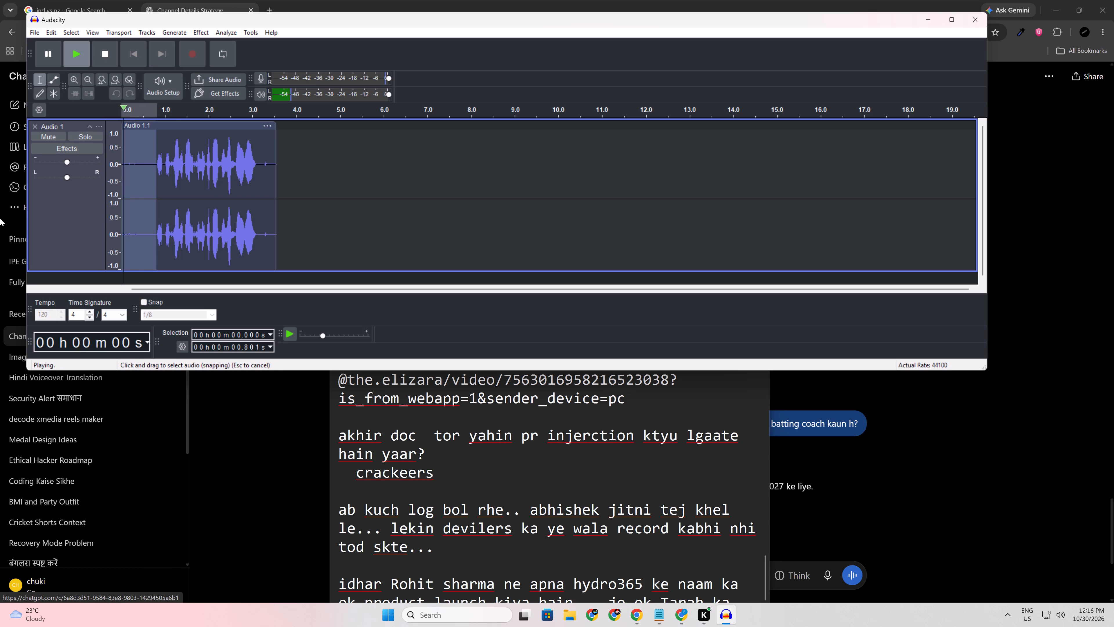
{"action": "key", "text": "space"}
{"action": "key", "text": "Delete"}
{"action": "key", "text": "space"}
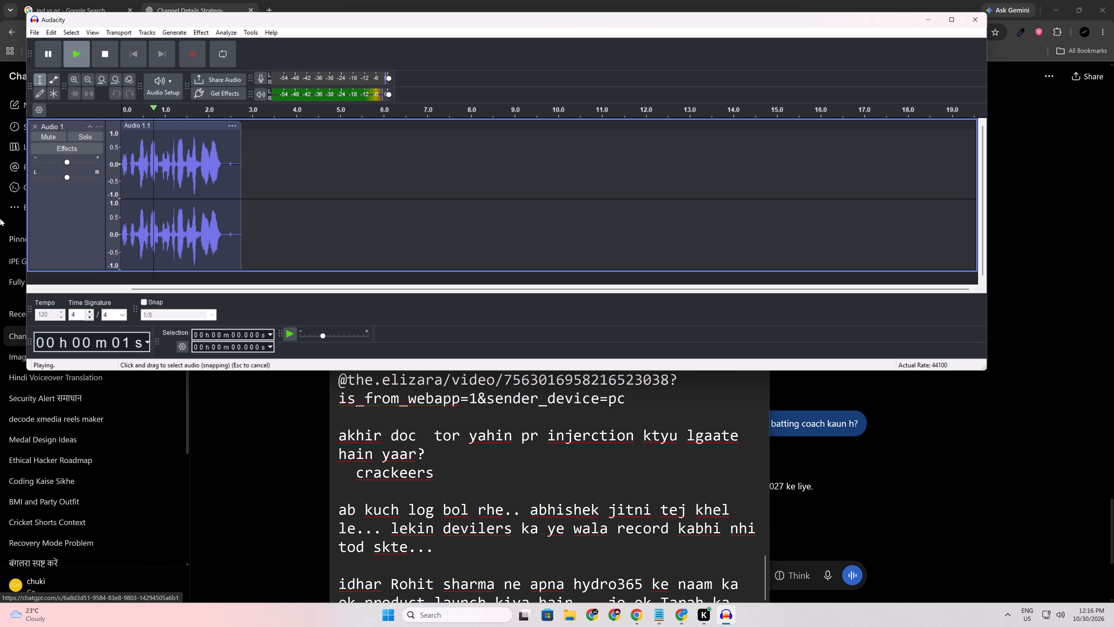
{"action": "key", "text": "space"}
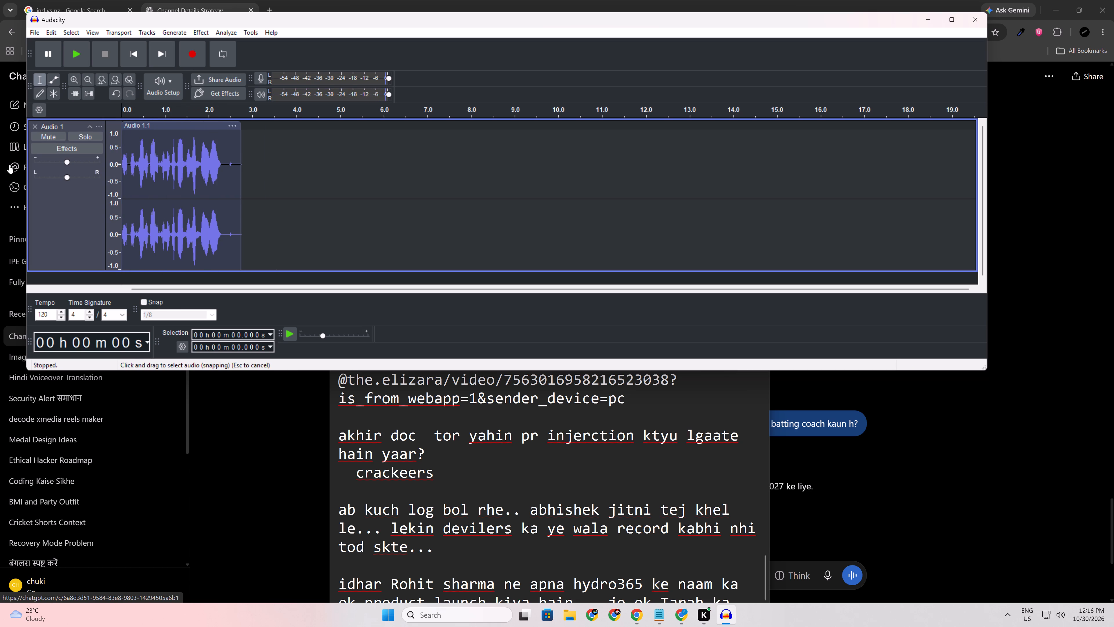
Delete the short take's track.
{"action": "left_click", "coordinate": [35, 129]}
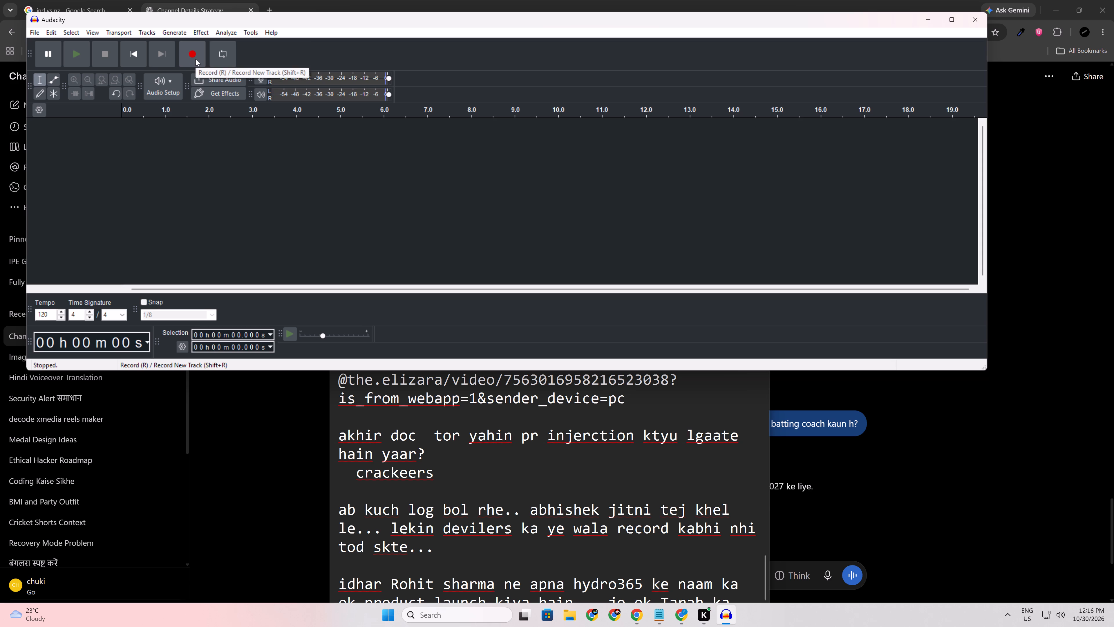
Record a new take and trim its beginning, cutting about the first 6.7 seconds and another 1.8 seconds after playback.
{"action": "left_click", "coordinate": [196, 59]}
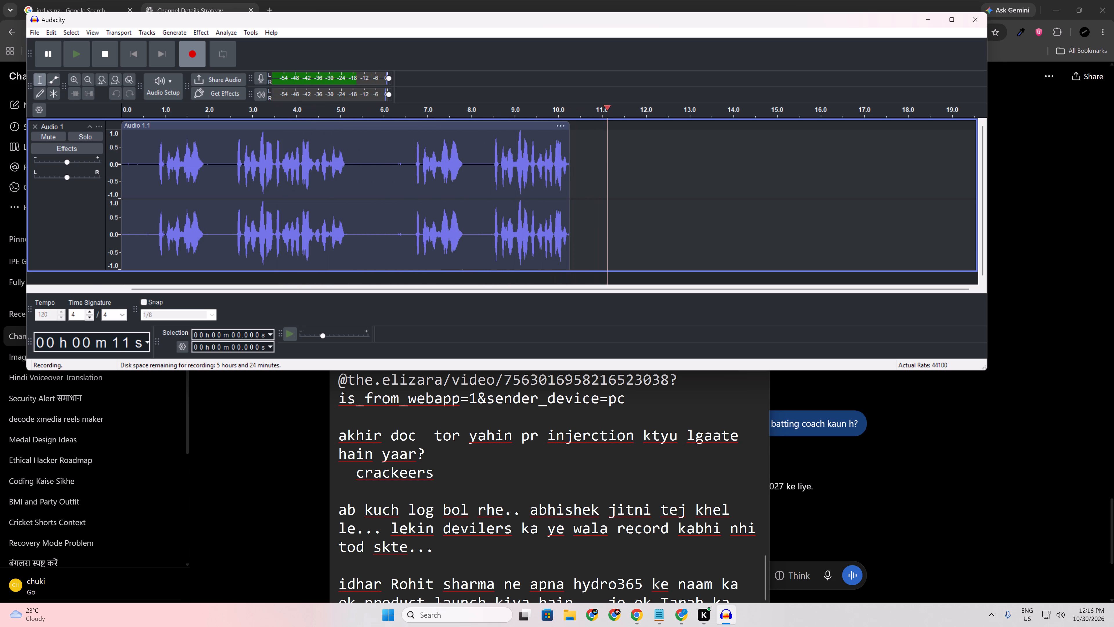
{"action": "key", "text": "space"}
{"action": "left_click_drag", "start_coordinate": [414, 167], "coordinate": [0, 185]}
{"action": "key", "text": "Delete"}
{"action": "key", "text": "space"}
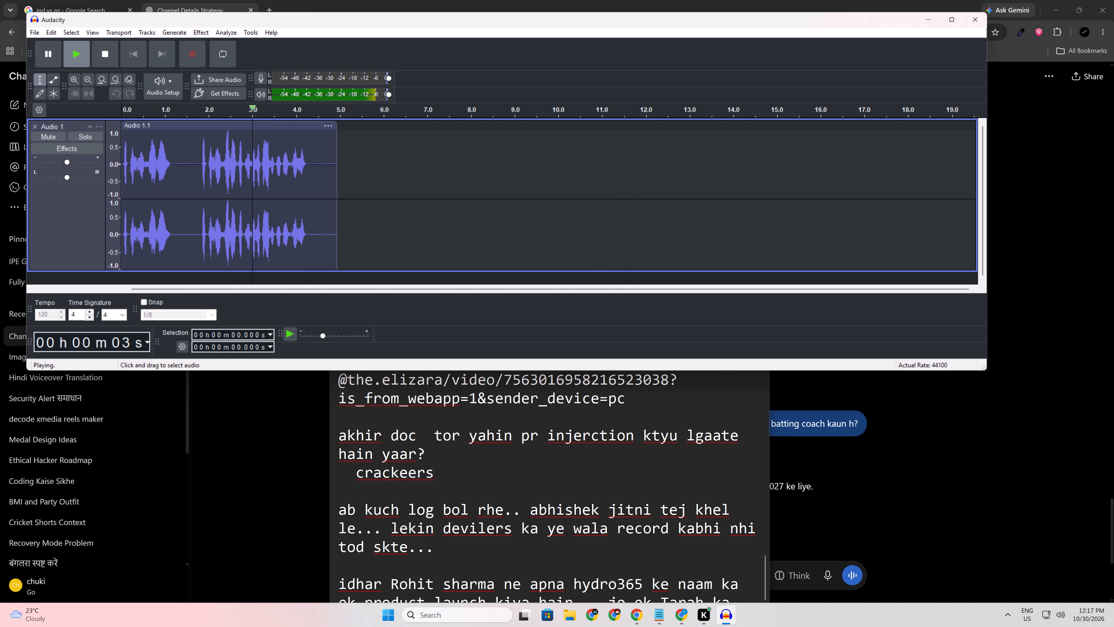
{"action": "left_click_drag", "start_coordinate": [199, 174], "coordinate": [90, 195]}
{"action": "key", "text": "space"}
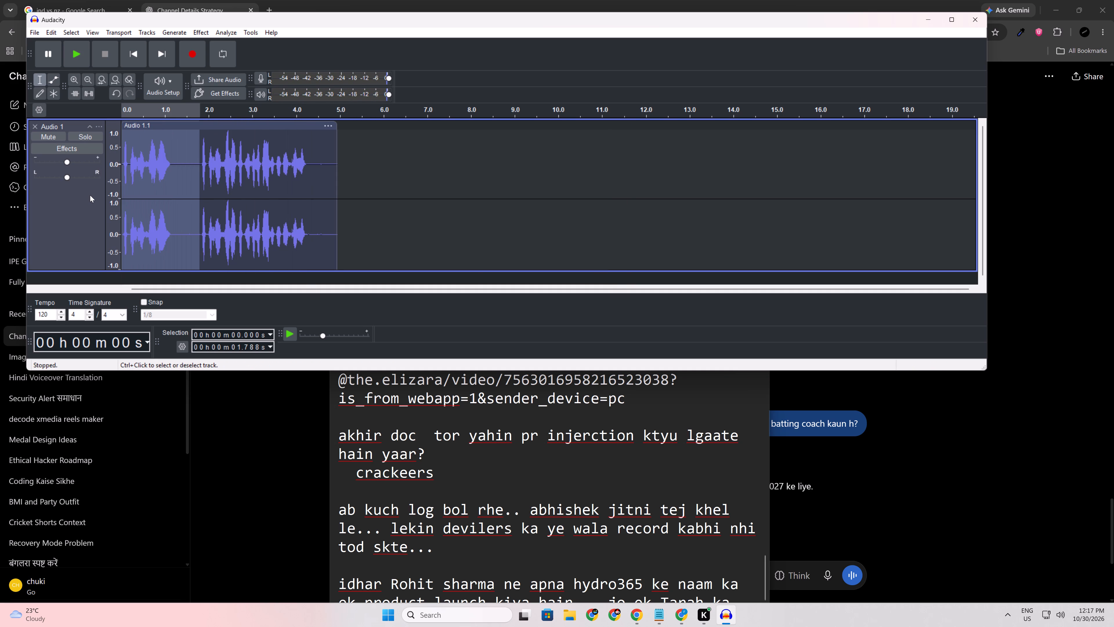
{"action": "key", "text": "Delete"}
Append another recording to the track, cutting the audio between about 2.5 and 5.6 seconds and the tail after about 5.0 seconds.
{"action": "left_click", "coordinate": [197, 57]}
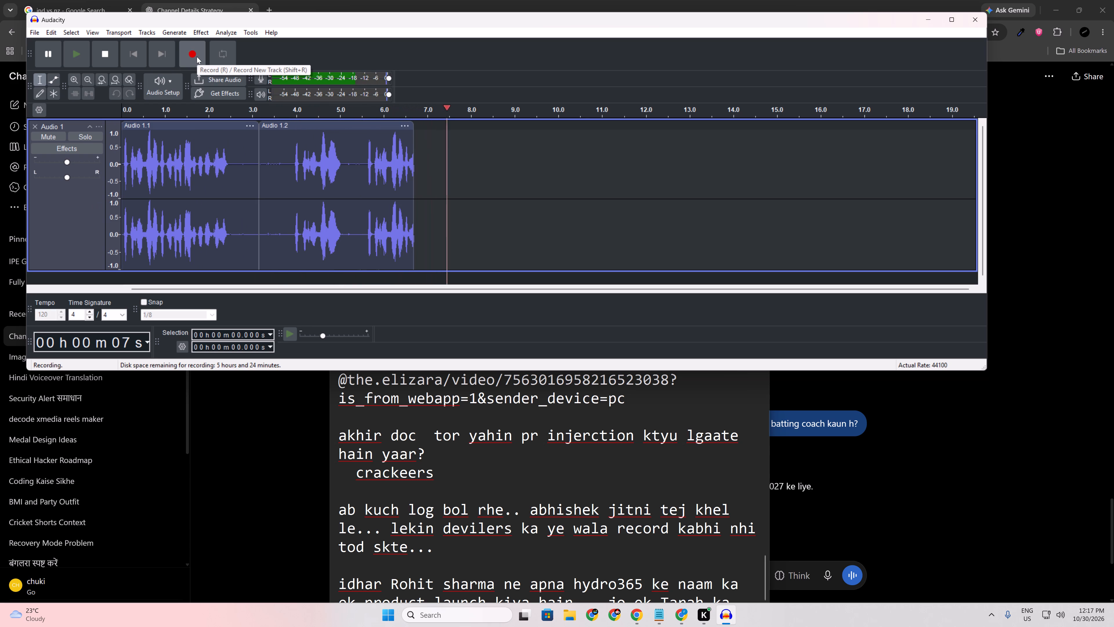
{"action": "key", "text": "space"}
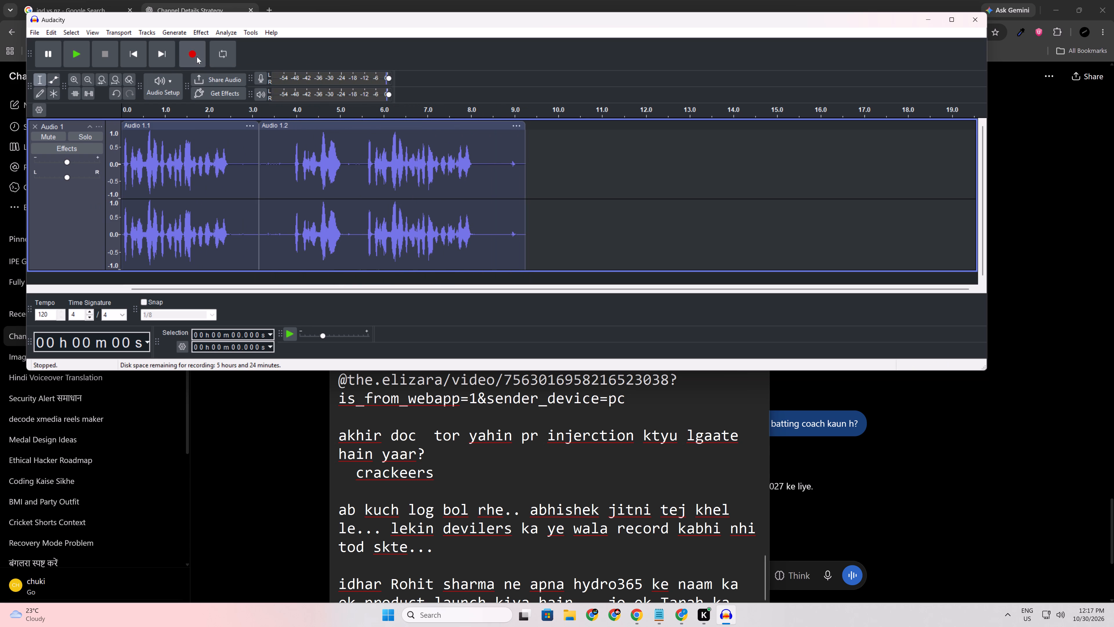
{"action": "left_click_drag", "start_coordinate": [366, 177], "coordinate": [230, 176]}
{"action": "key", "text": "Delete"}
{"action": "key", "text": "space"}
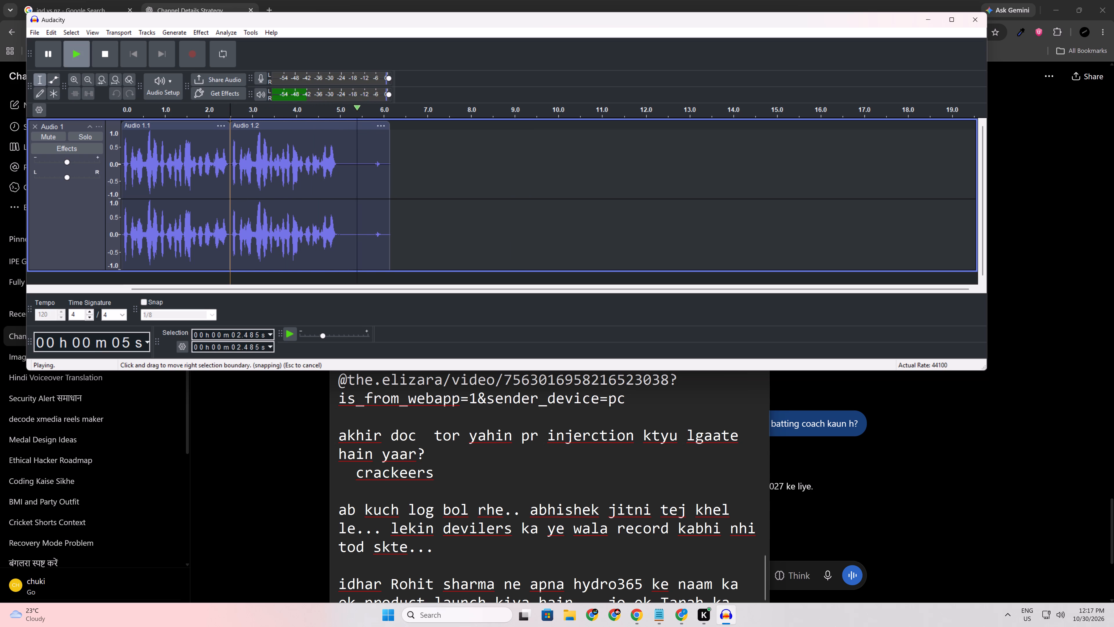
{"action": "left_click_drag", "start_coordinate": [451, 173], "coordinate": [341, 197]}
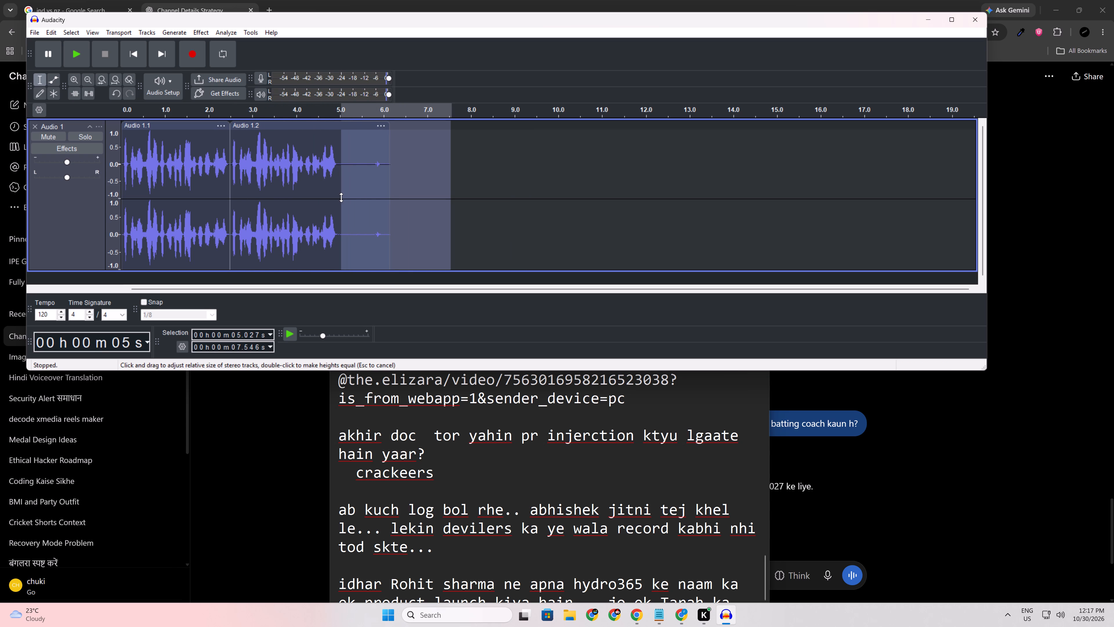
{"action": "key", "text": "Delete"}
Record the next voice-over section onto the same track, continuing from about 5.0 seconds.
{"action": "left_click", "coordinate": [192, 57]}
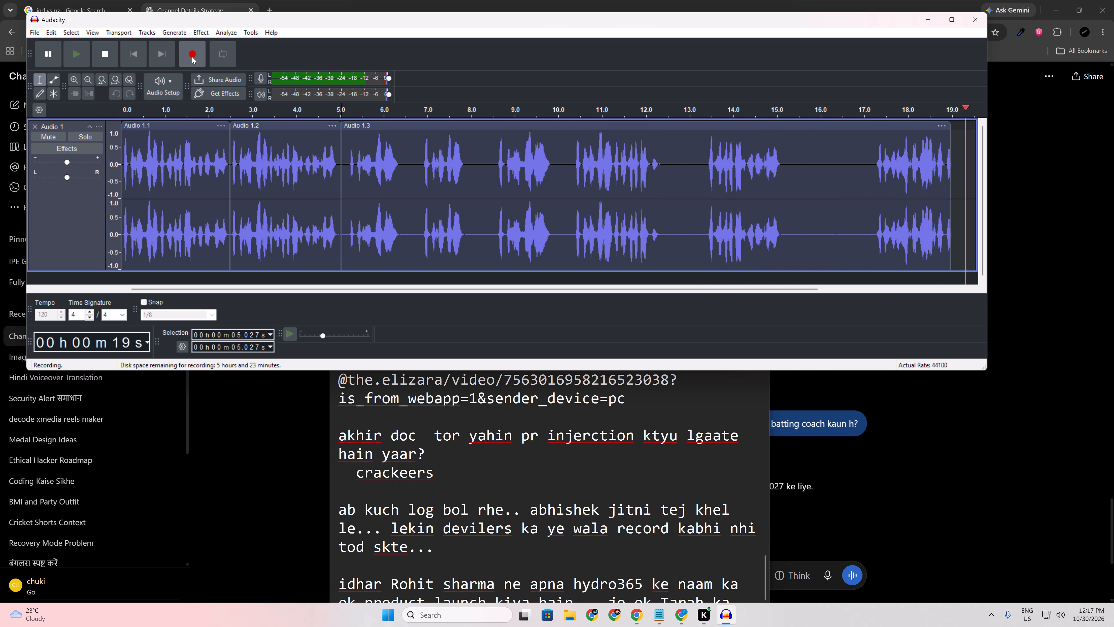
{"action": "key", "text": "space"}
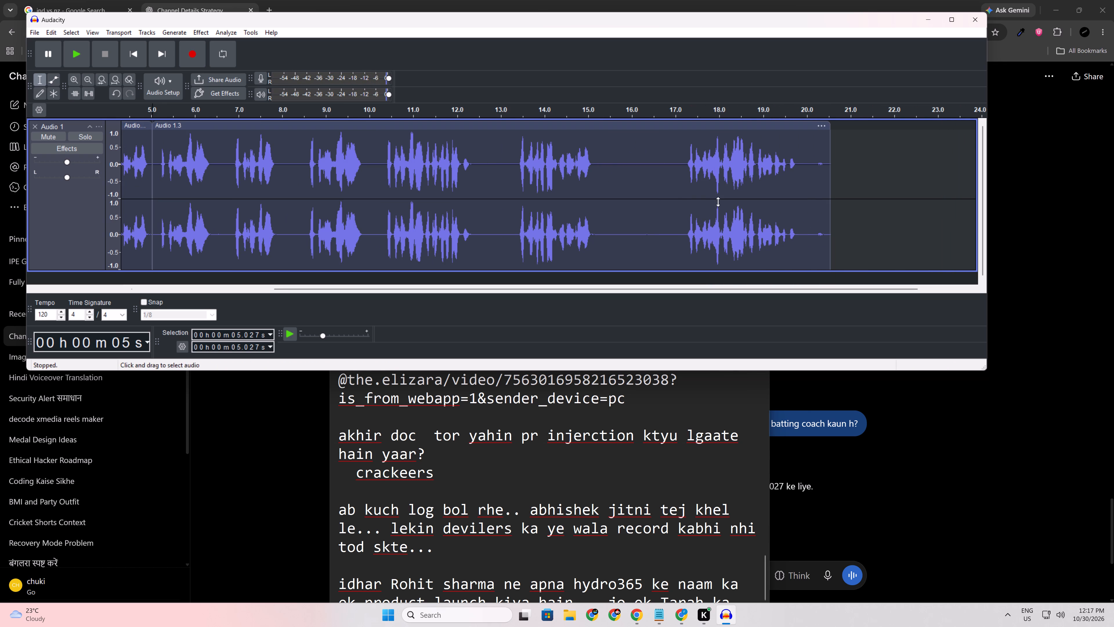
Play back parts of the new recording and cut the unwanted takes between about 4.9 and 10.3 seconds.
{"action": "left_click", "coordinate": [685, 176]}
{"action": "key", "text": "space"}
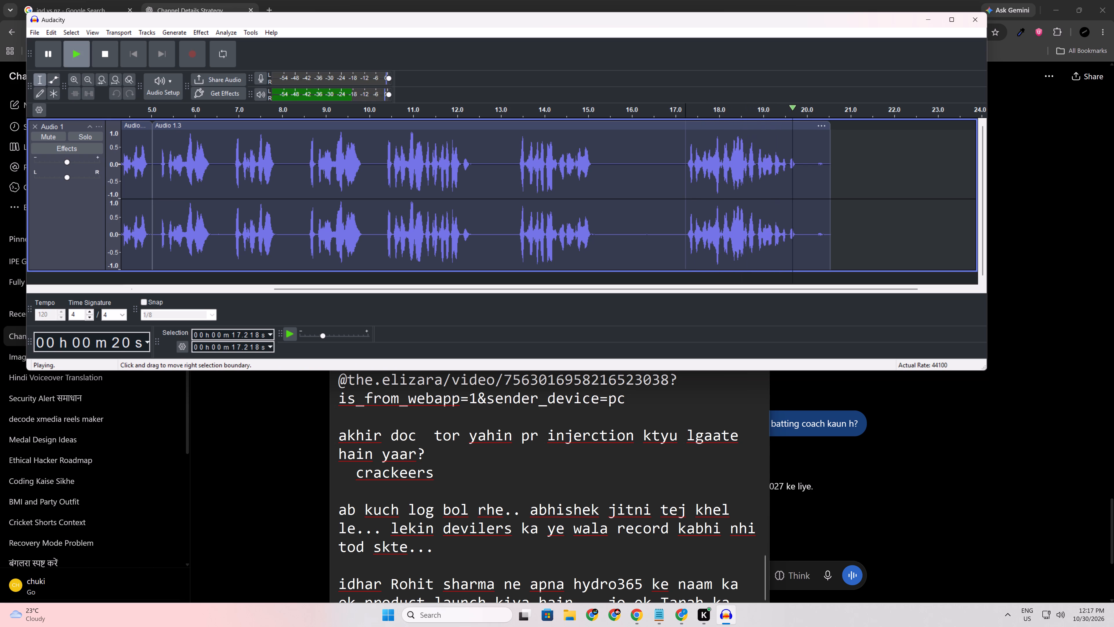
{"action": "left_click", "coordinate": [387, 171]}
{"action": "key", "text": "space"}
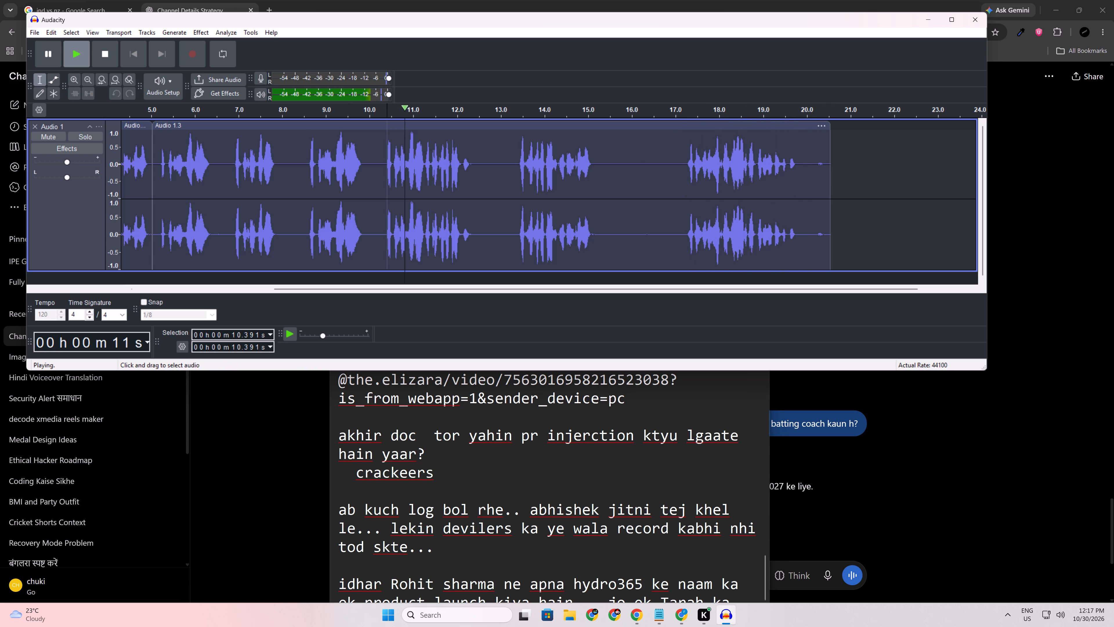
{"action": "left_click_drag", "start_coordinate": [158, 179], "coordinate": [491, 202]}
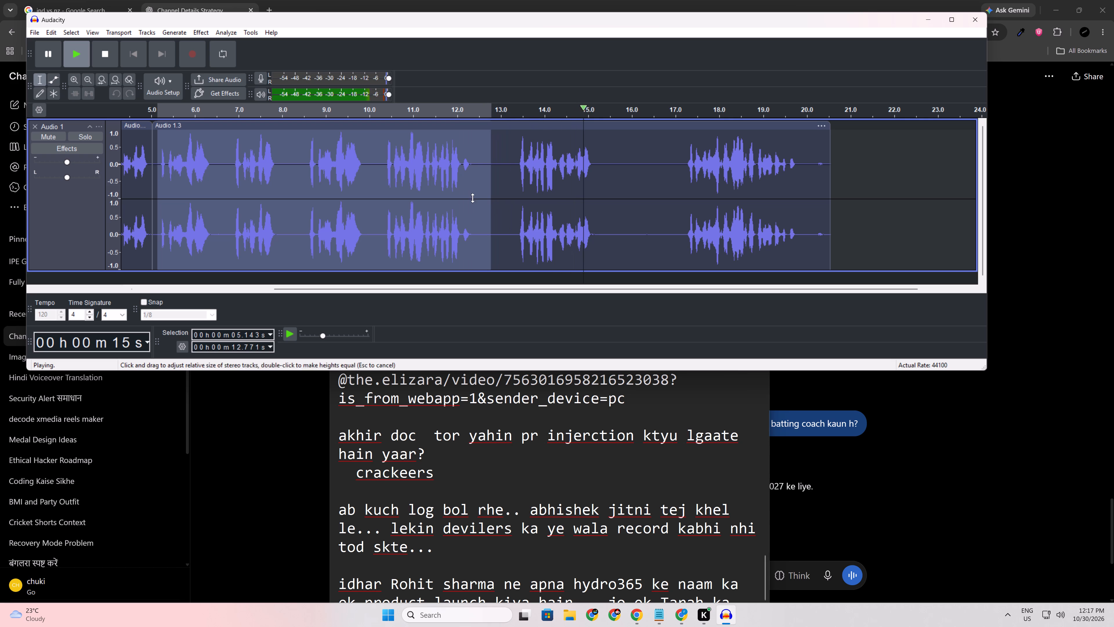
{"action": "key", "text": "space"}
{"action": "left_click", "coordinate": [307, 181]}
{"action": "key", "text": "space"}
{"action": "left_click_drag", "start_coordinate": [307, 181], "coordinate": [196, 202]}
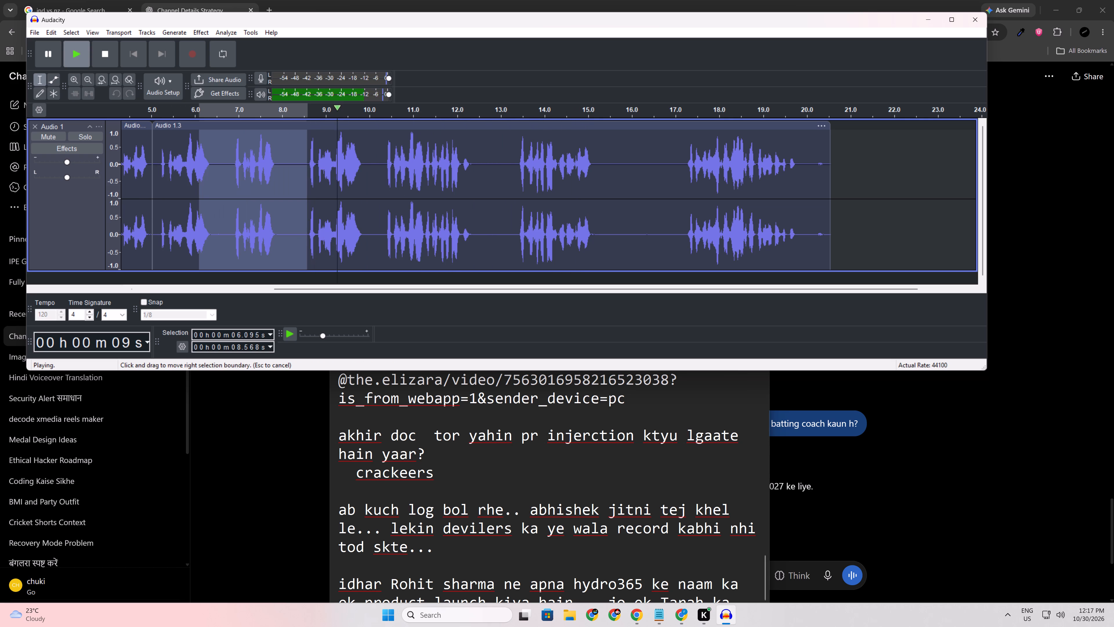
{"action": "left_click_drag", "start_coordinate": [196, 202], "coordinate": [150, 206]}
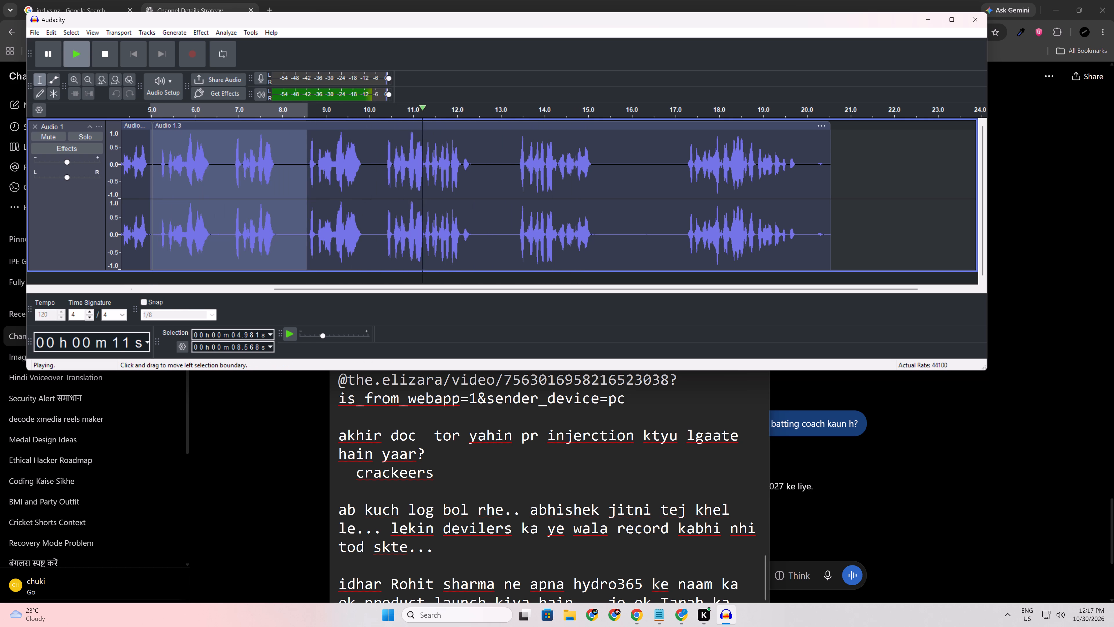
{"action": "key", "text": "space"}
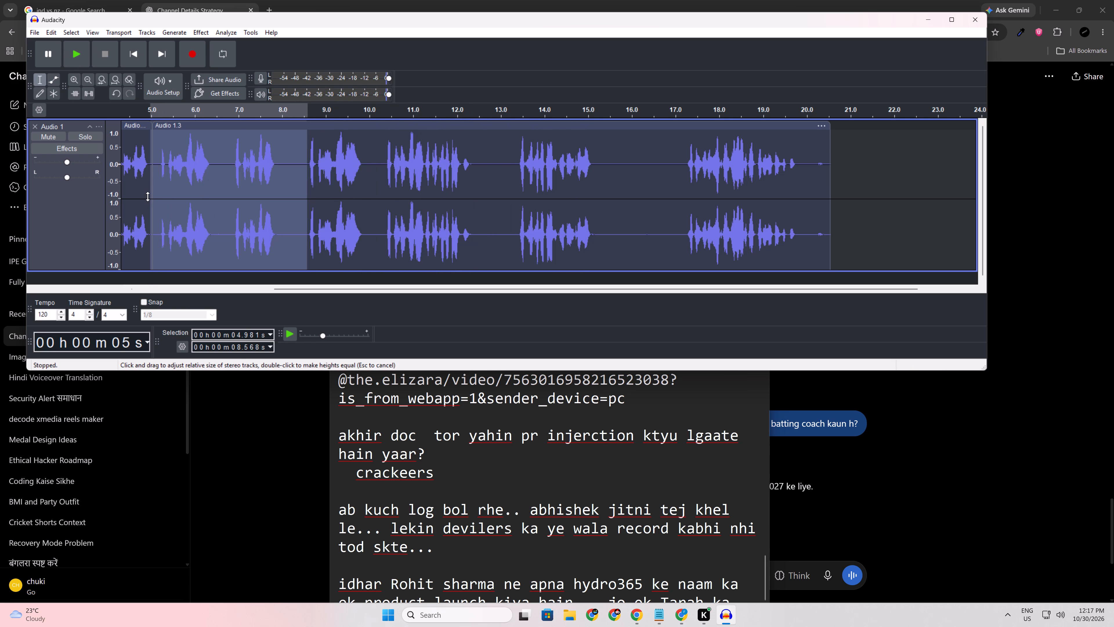
{"action": "left_click", "coordinate": [148, 196]}
{"action": "left_click", "coordinate": [147, 192]}
{"action": "left_click_drag", "start_coordinate": [147, 192], "coordinate": [362, 187]}
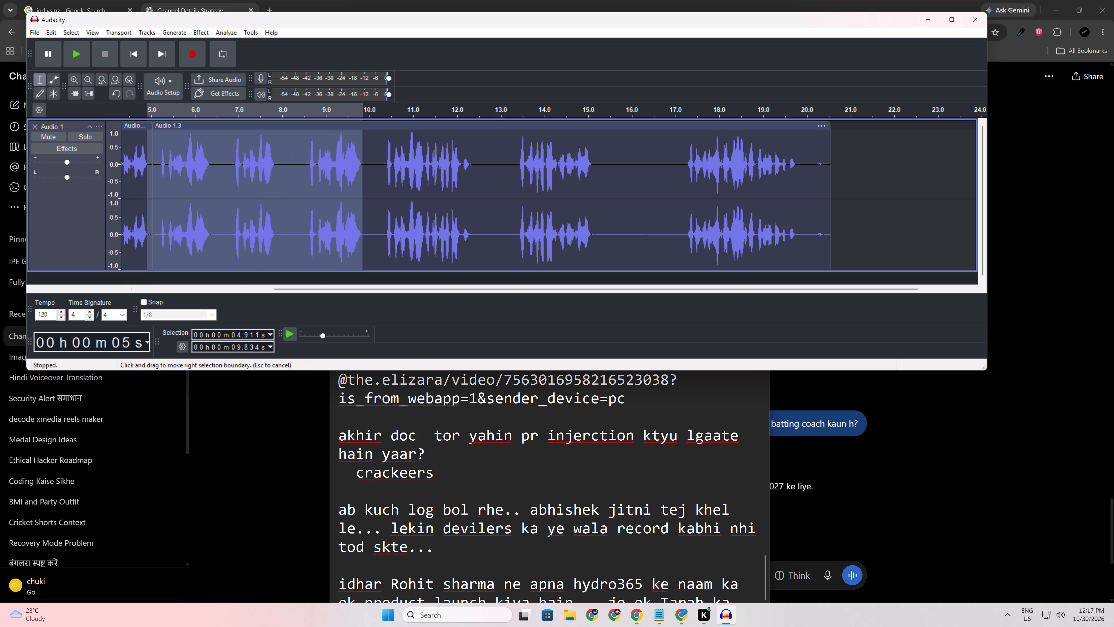
{"action": "left_click_drag", "start_coordinate": [362, 187], "coordinate": [382, 190]}
{"action": "key", "text": "Delete"}
Play from the cut and remove the unwanted audio between about 5.9 and 8.0 seconds.
{"action": "key", "text": "space"}
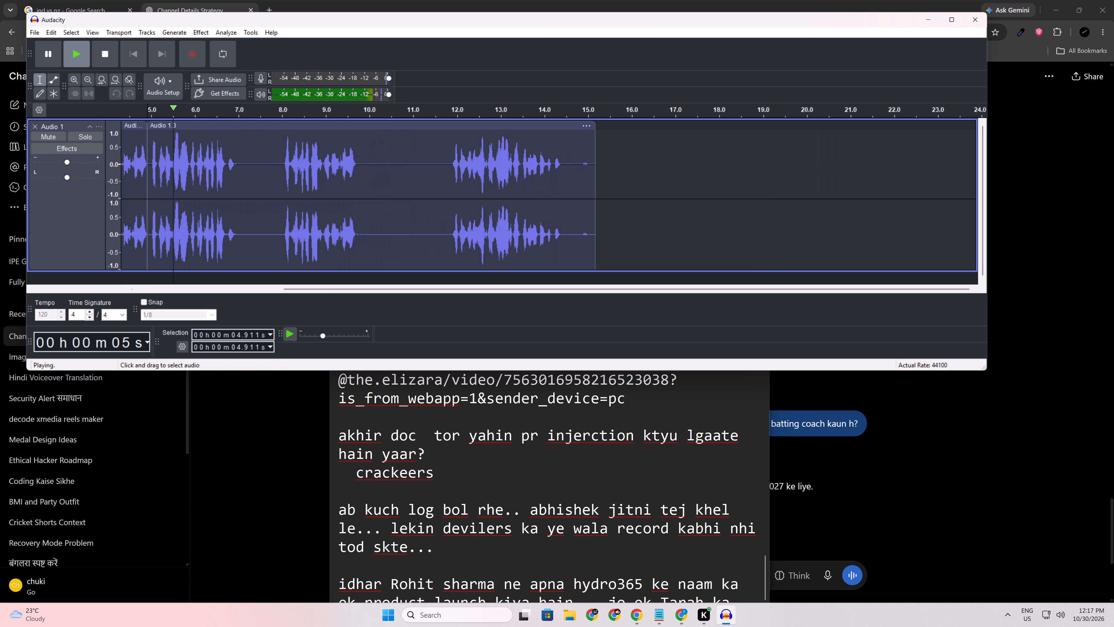
{"action": "left_click_drag", "start_coordinate": [190, 142], "coordinate": [386, 180]}
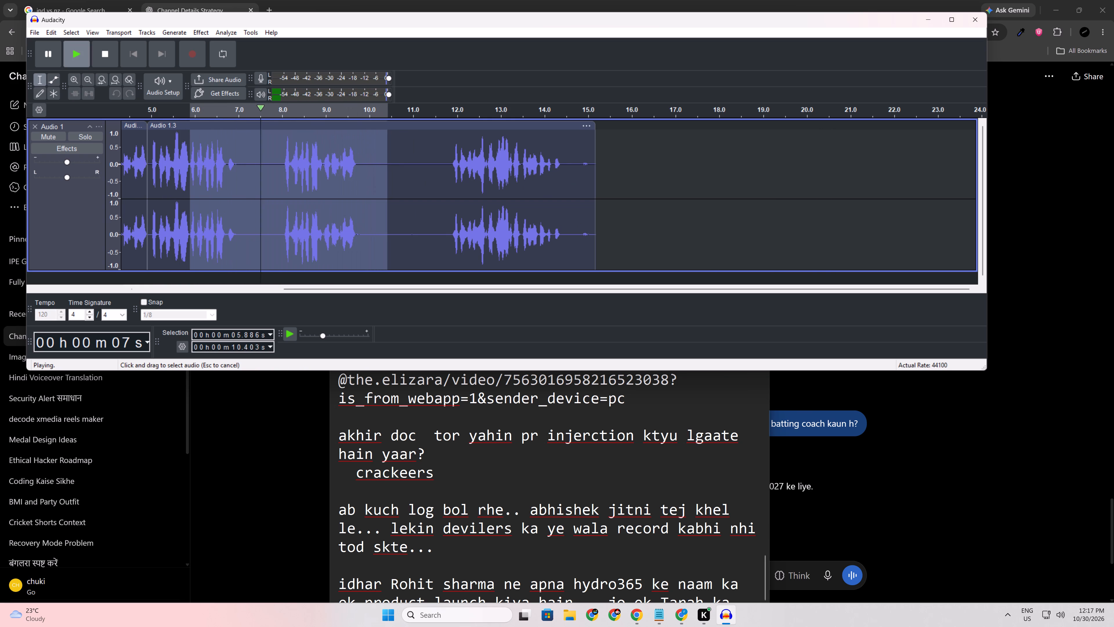
{"action": "left_click_drag", "start_coordinate": [386, 180], "coordinate": [283, 190]}
{"action": "key", "text": "space"}
{"action": "key", "text": "Delete"}
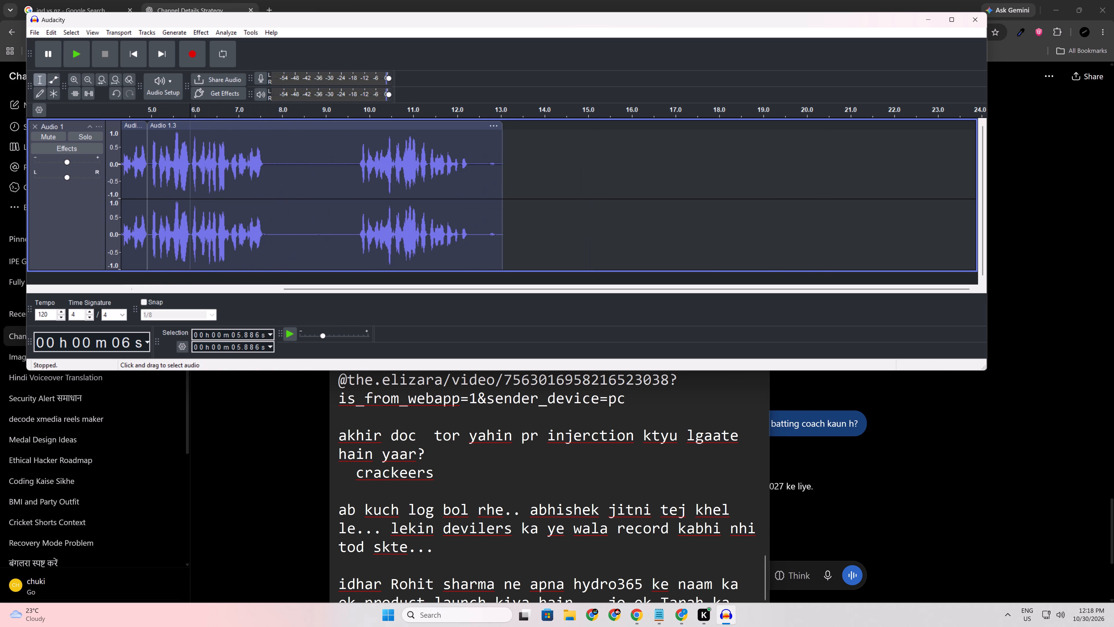
Replay the joined section, then cut the pause between about 7.6 and 9.7 seconds and the tail after about 10.2 seconds.
{"action": "left_click", "coordinate": [178, 180]}
{"action": "key", "text": "space"}
{"action": "left_click", "coordinate": [165, 175]}
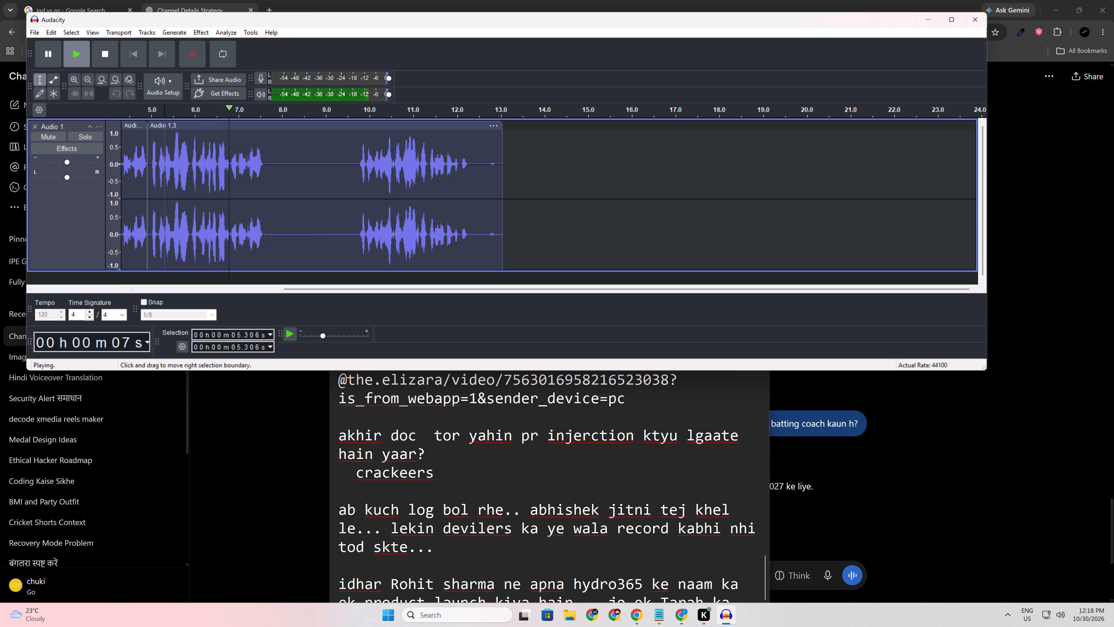
{"action": "key", "text": "space"}
{"action": "key", "text": "space"}
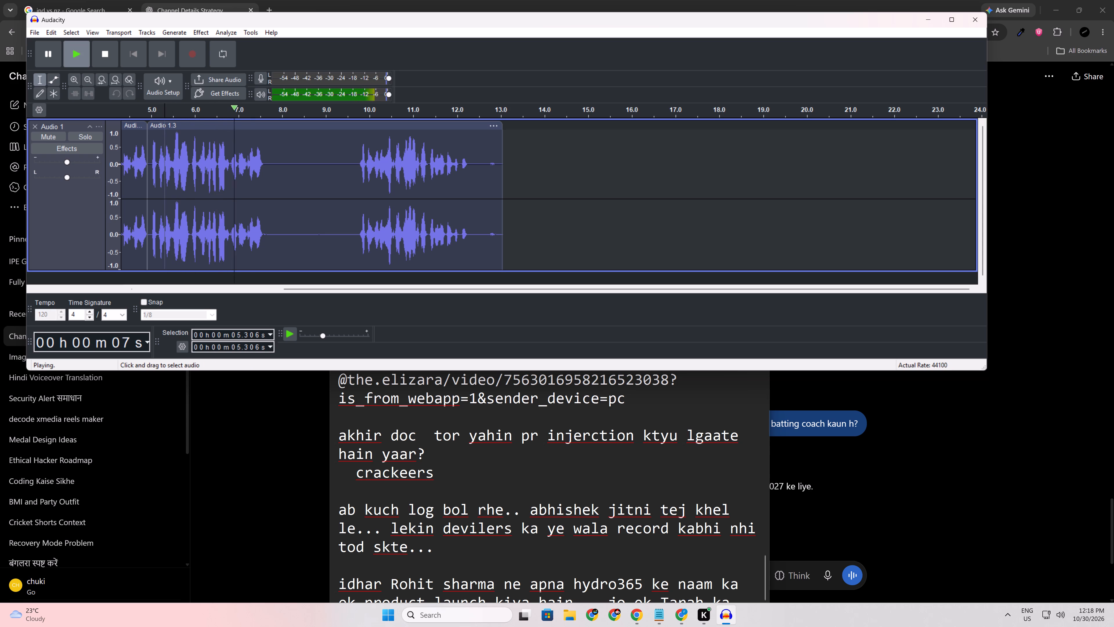
{"action": "left_click_drag", "start_coordinate": [263, 186], "coordinate": [361, 197]}
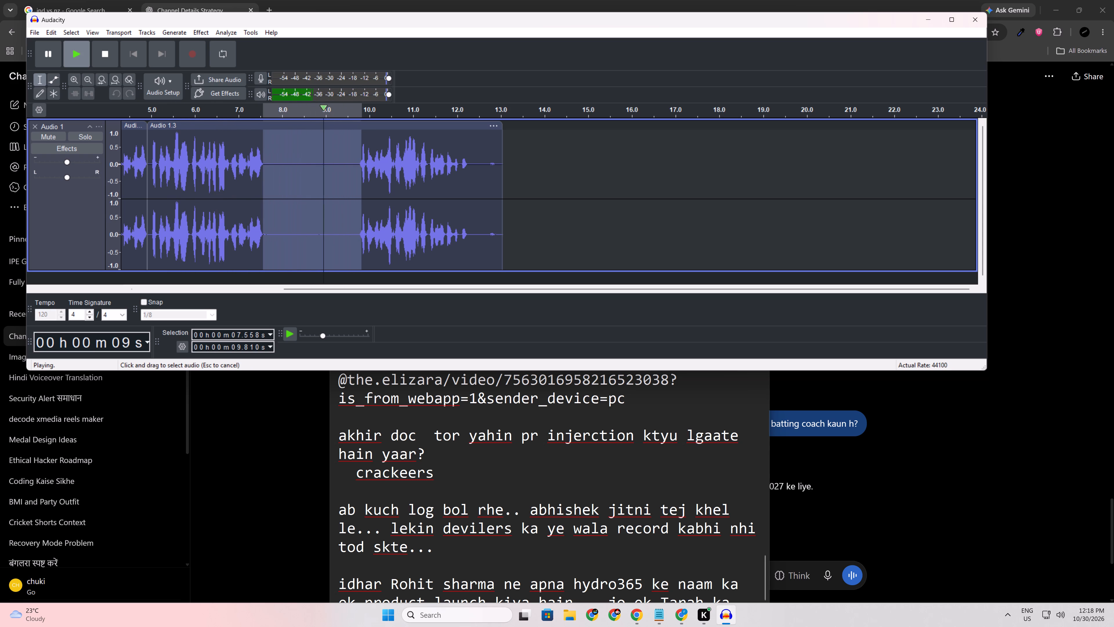
{"action": "left_click_drag", "start_coordinate": [361, 197], "coordinate": [357, 198]}
{"action": "key", "text": "space"}
{"action": "key", "text": "Delete"}
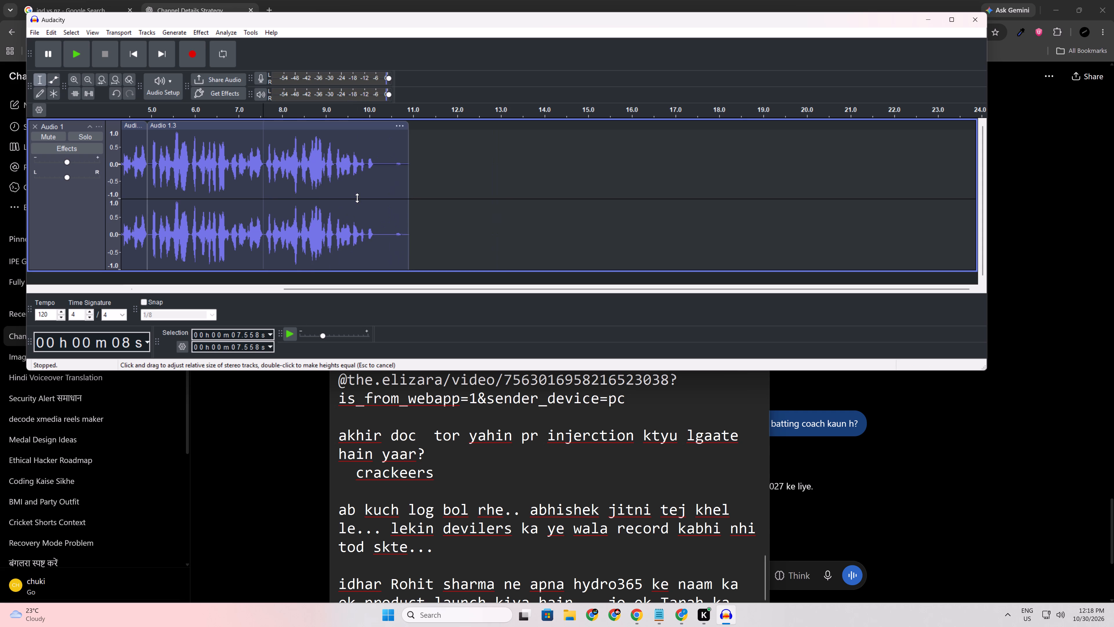
{"action": "left_click_drag", "start_coordinate": [440, 186], "coordinate": [377, 185]}
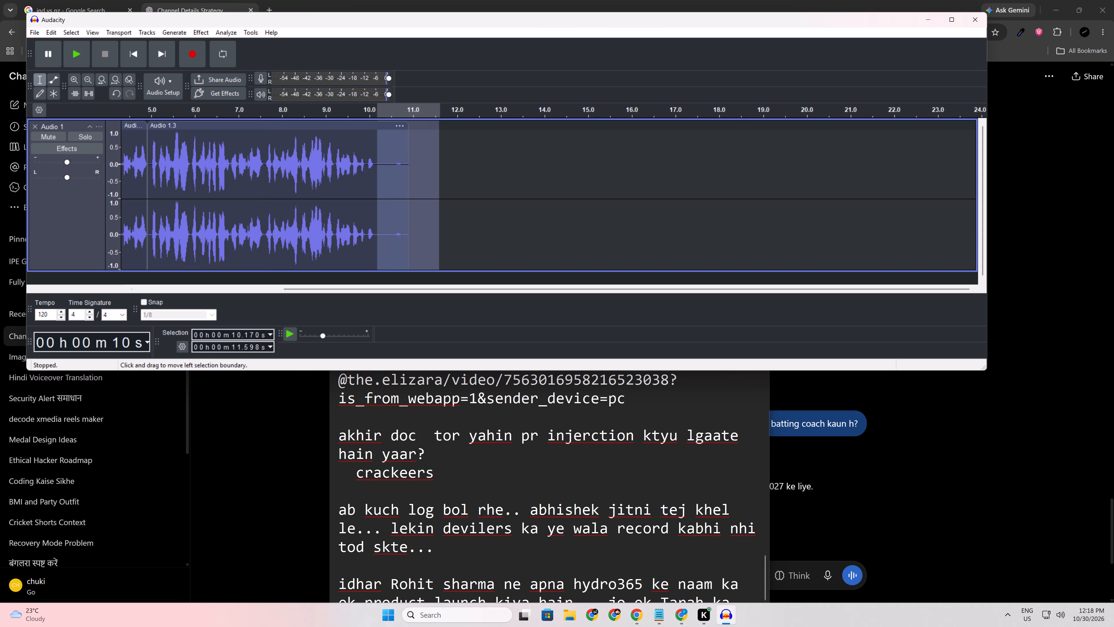
{"action": "key", "text": "Delete"}
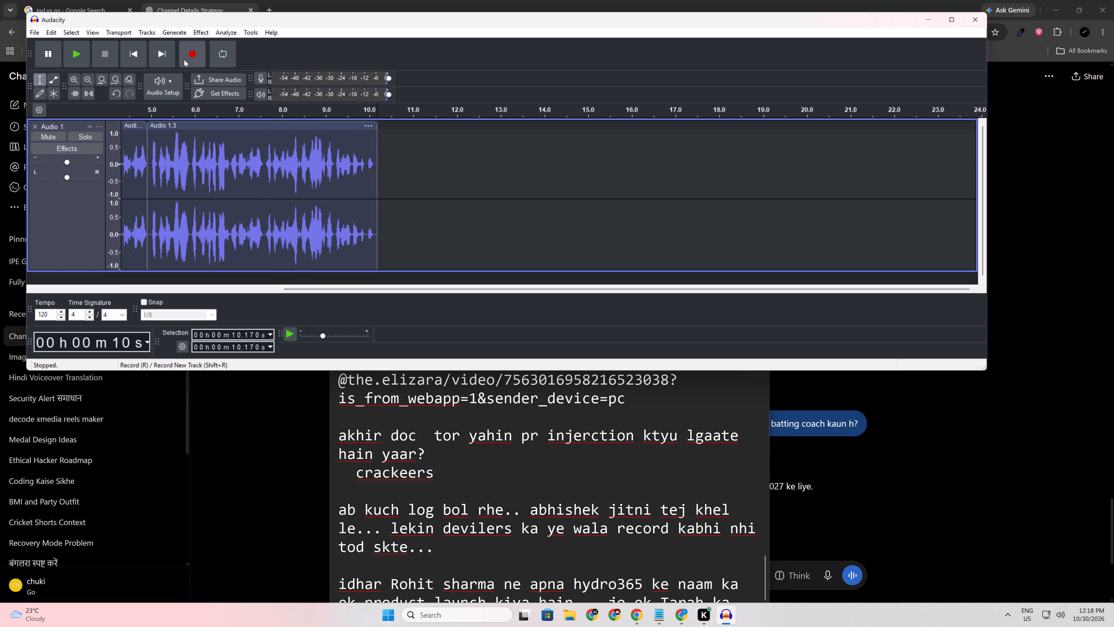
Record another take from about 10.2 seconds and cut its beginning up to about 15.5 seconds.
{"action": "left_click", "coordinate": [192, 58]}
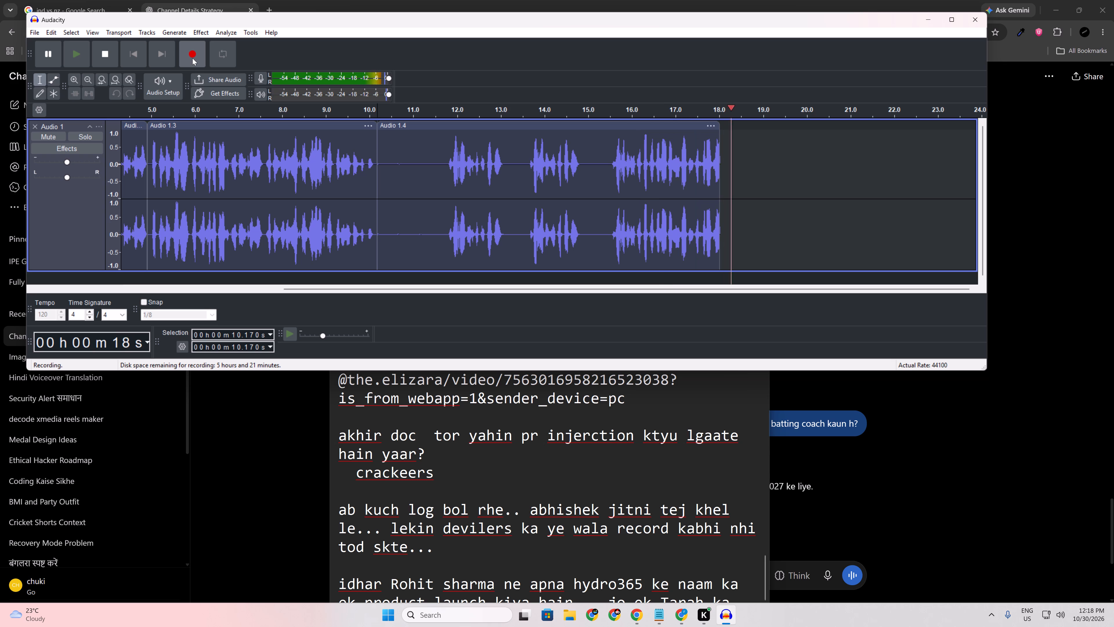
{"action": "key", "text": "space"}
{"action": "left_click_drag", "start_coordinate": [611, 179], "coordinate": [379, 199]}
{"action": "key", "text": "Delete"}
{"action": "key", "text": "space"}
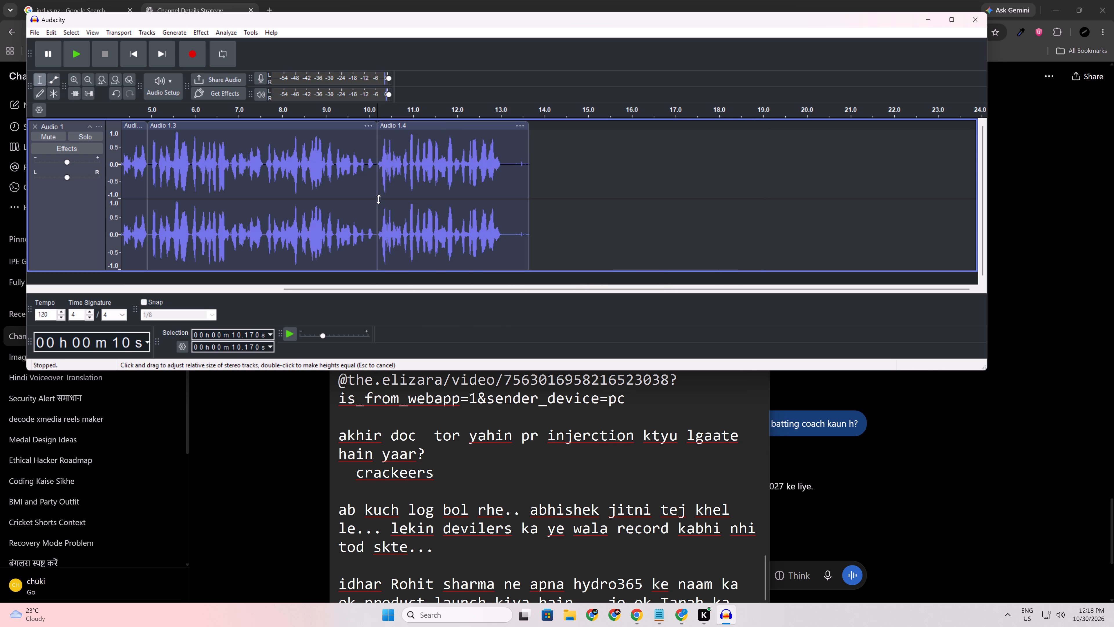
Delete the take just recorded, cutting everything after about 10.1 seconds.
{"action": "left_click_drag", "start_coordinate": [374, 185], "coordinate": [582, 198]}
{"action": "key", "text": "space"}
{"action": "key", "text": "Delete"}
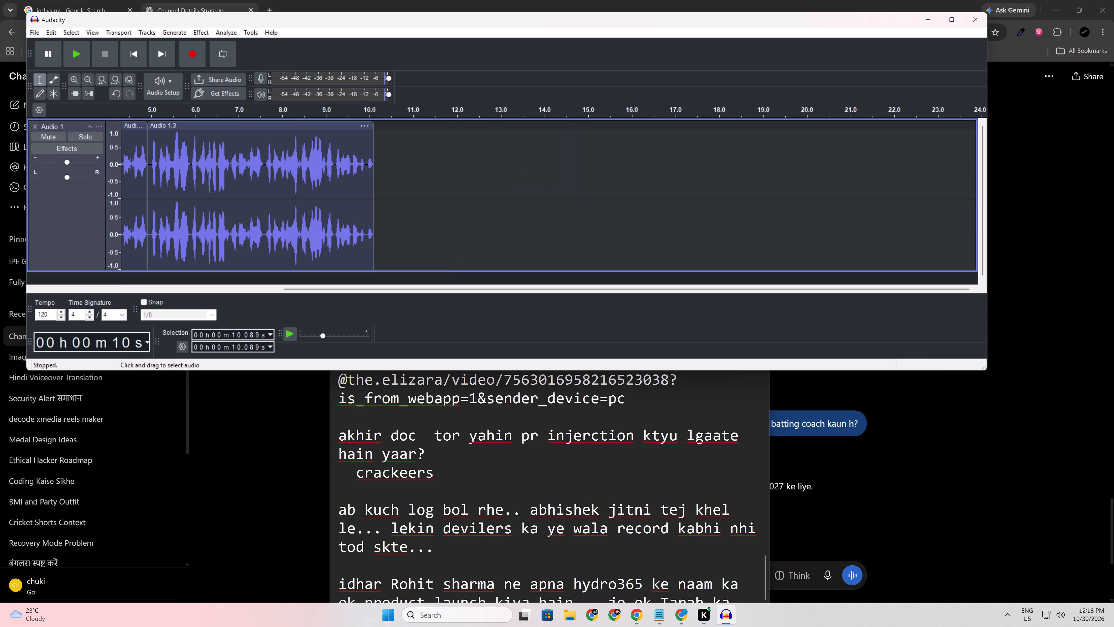
Record a longer section from about 10.1 seconds and cut the repeated takes between about 16.7 and 26.7 seconds.
{"action": "left_click", "coordinate": [200, 62]}
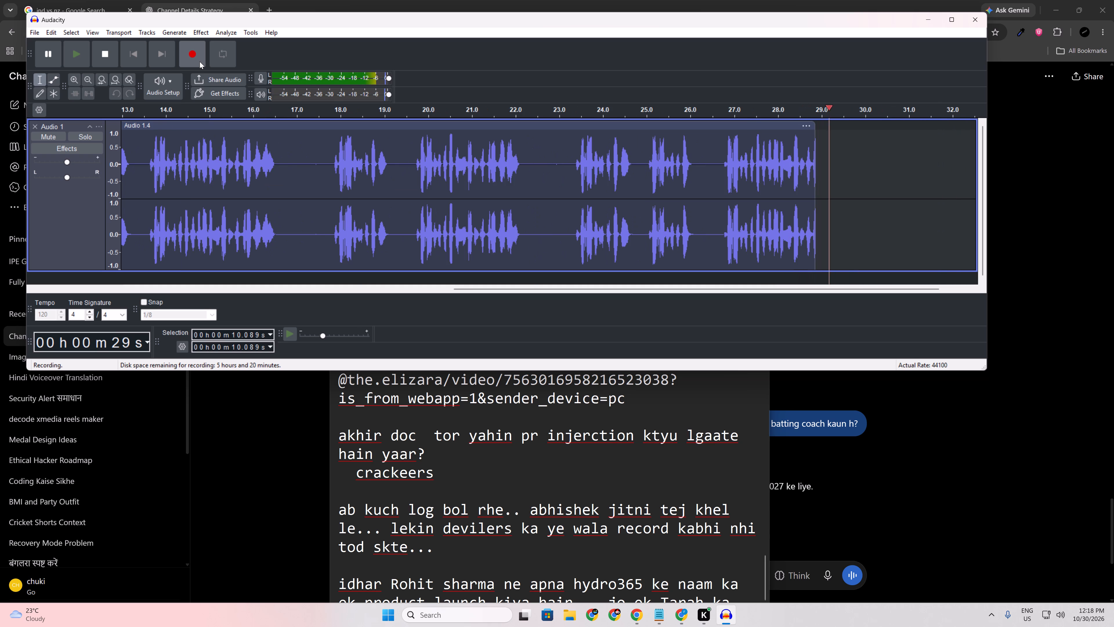
{"action": "key", "text": "space"}
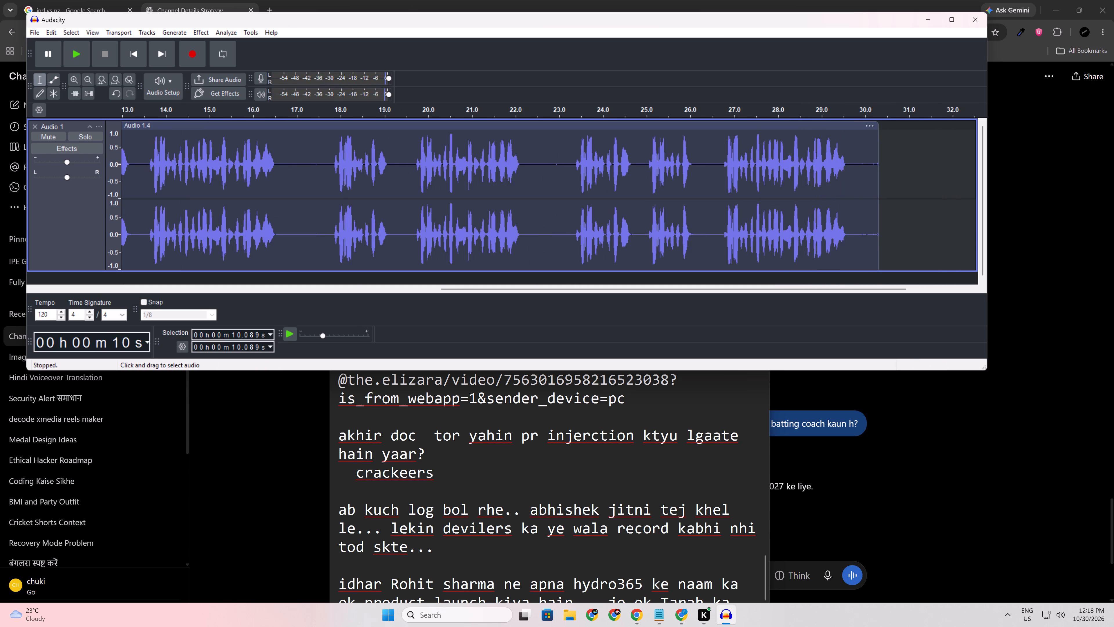
{"action": "left_click", "coordinate": [722, 168]}
{"action": "key", "text": "space"}
{"action": "left_click_drag", "start_coordinate": [722, 168], "coordinate": [282, 213]}
{"action": "key", "text": "space"}
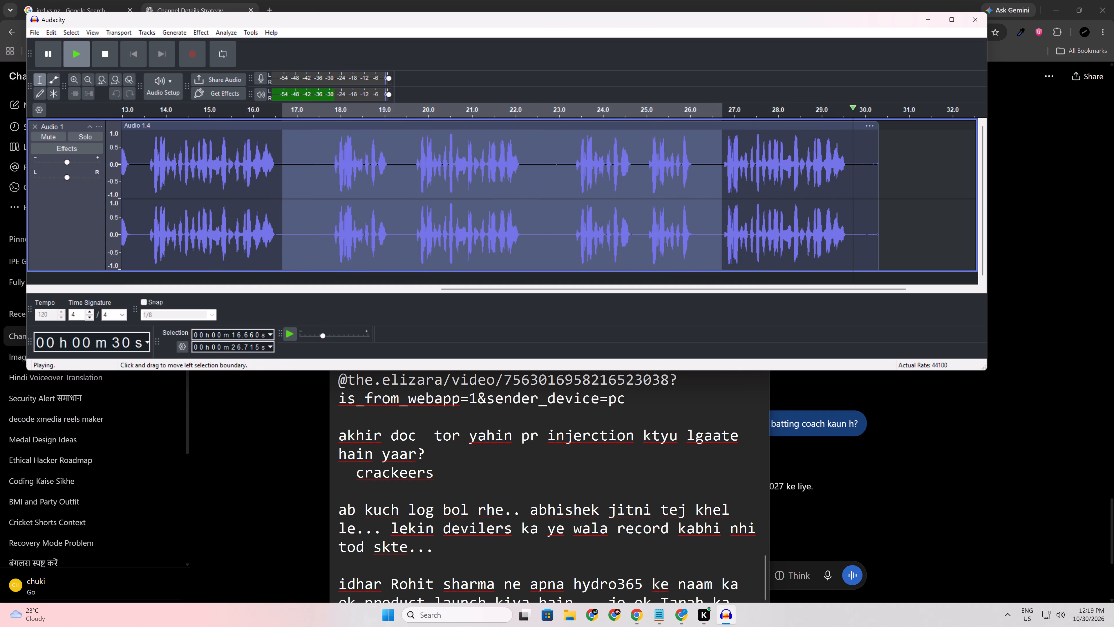
{"action": "key", "text": "Delete"}
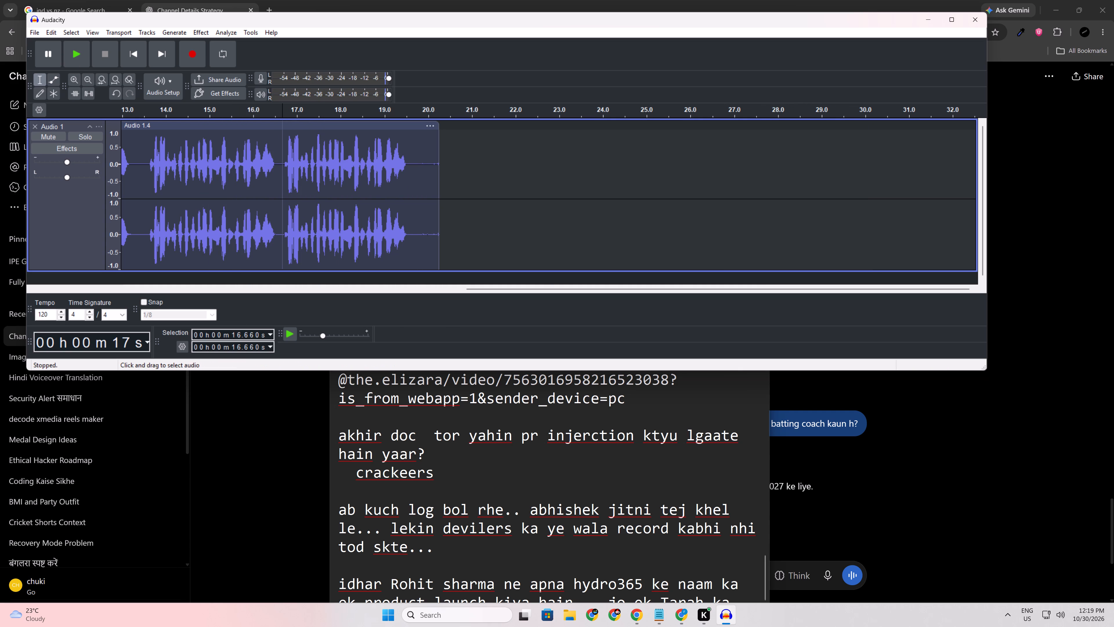
Play the section from about 13.5 seconds and cut everything after about 16.5 seconds.
{"action": "left_click", "coordinate": [143, 178]}
{"action": "key", "text": "space"}
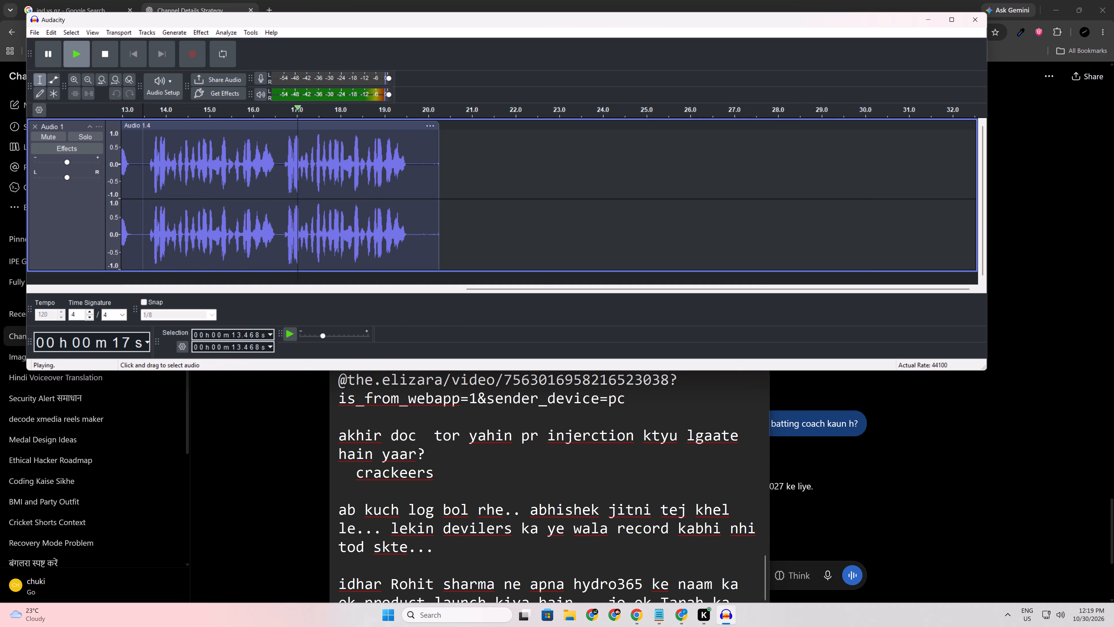
{"action": "left_click_drag", "start_coordinate": [275, 181], "coordinate": [483, 214]}
{"action": "key", "text": "space"}
{"action": "key", "text": "Delete"}
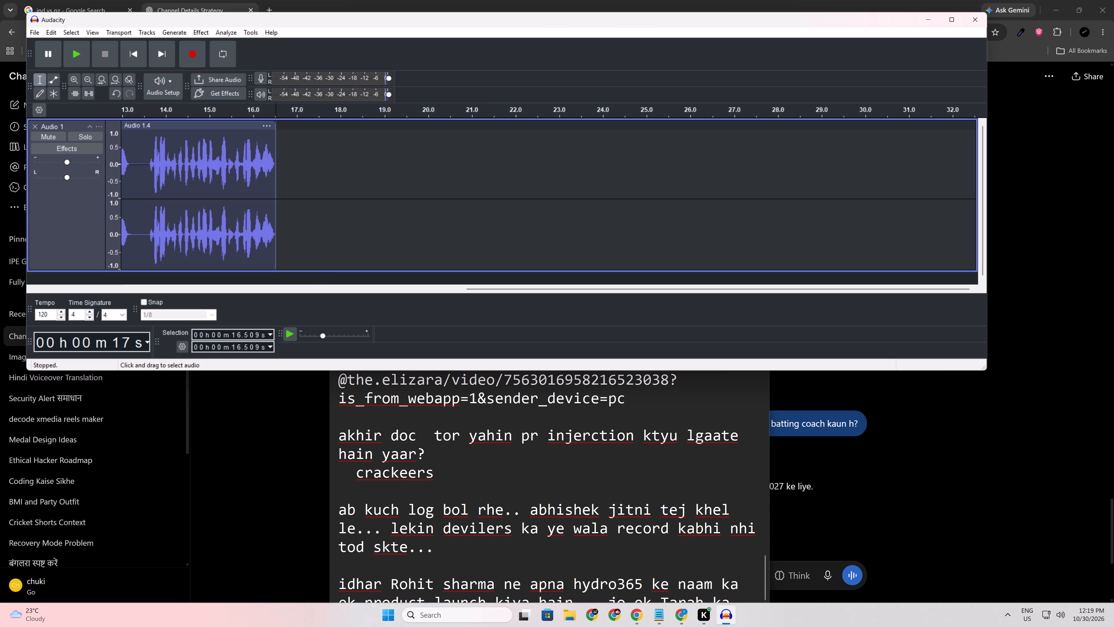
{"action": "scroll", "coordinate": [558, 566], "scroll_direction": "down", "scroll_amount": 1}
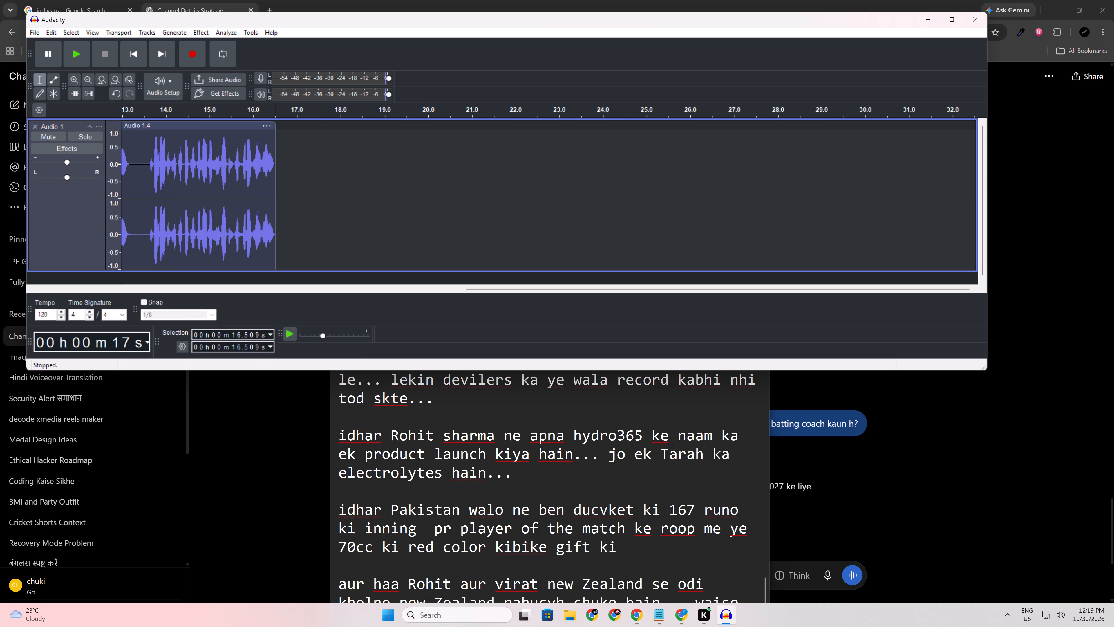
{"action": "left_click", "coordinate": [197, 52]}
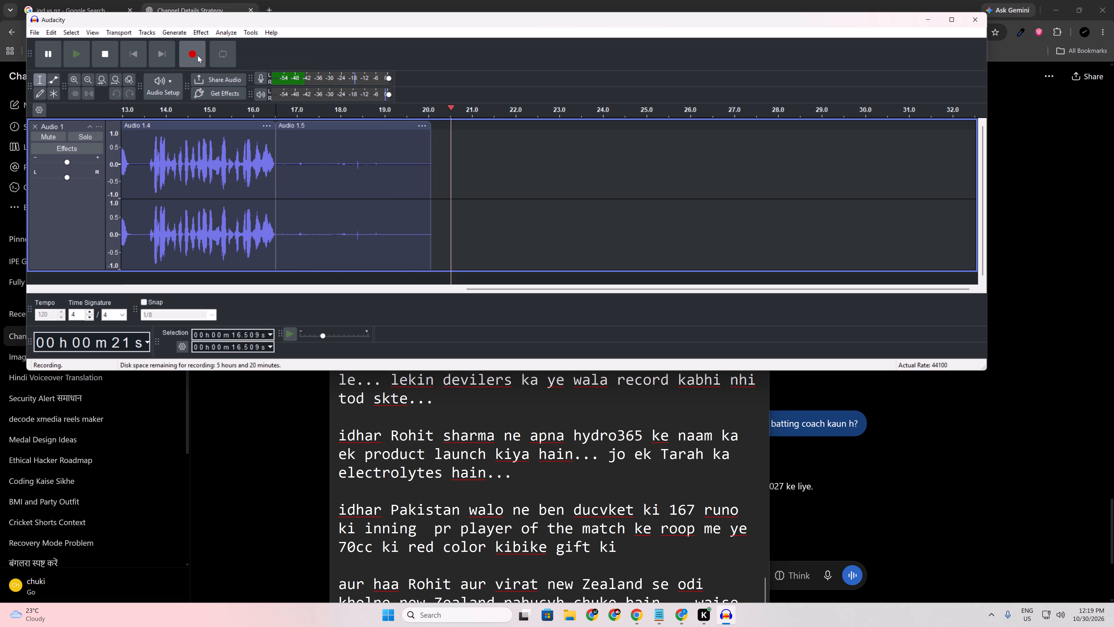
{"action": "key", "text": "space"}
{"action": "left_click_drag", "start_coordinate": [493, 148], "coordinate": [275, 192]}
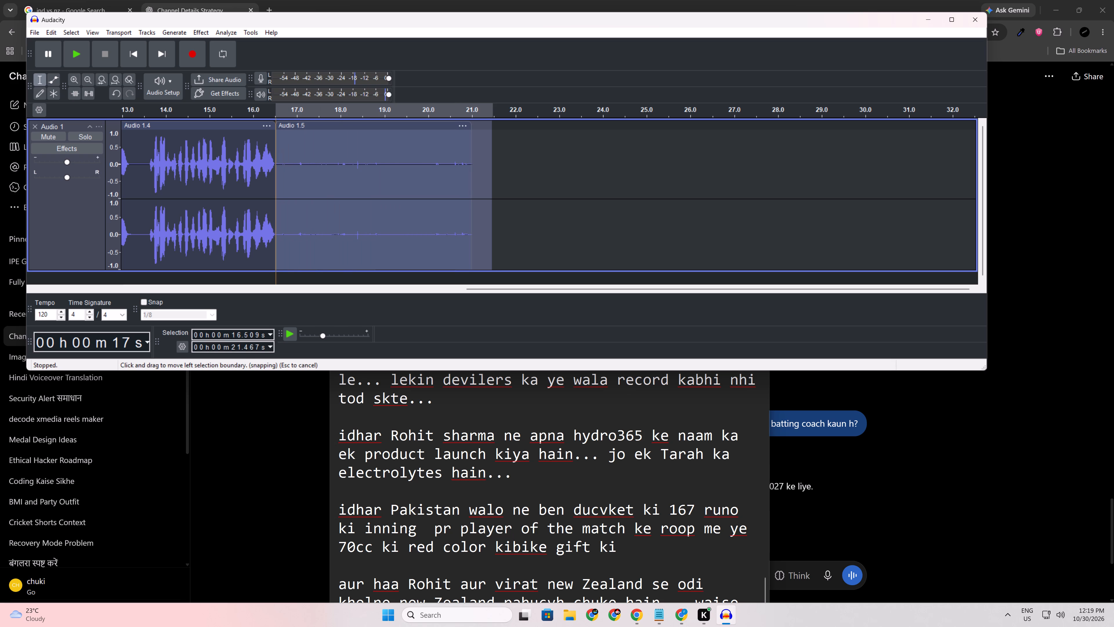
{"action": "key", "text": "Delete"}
Record the next script line from about 16.5 seconds, cut the takes between about 16.6 and 22.7 seconds, and play back the join.
{"action": "left_click", "coordinate": [195, 54]}
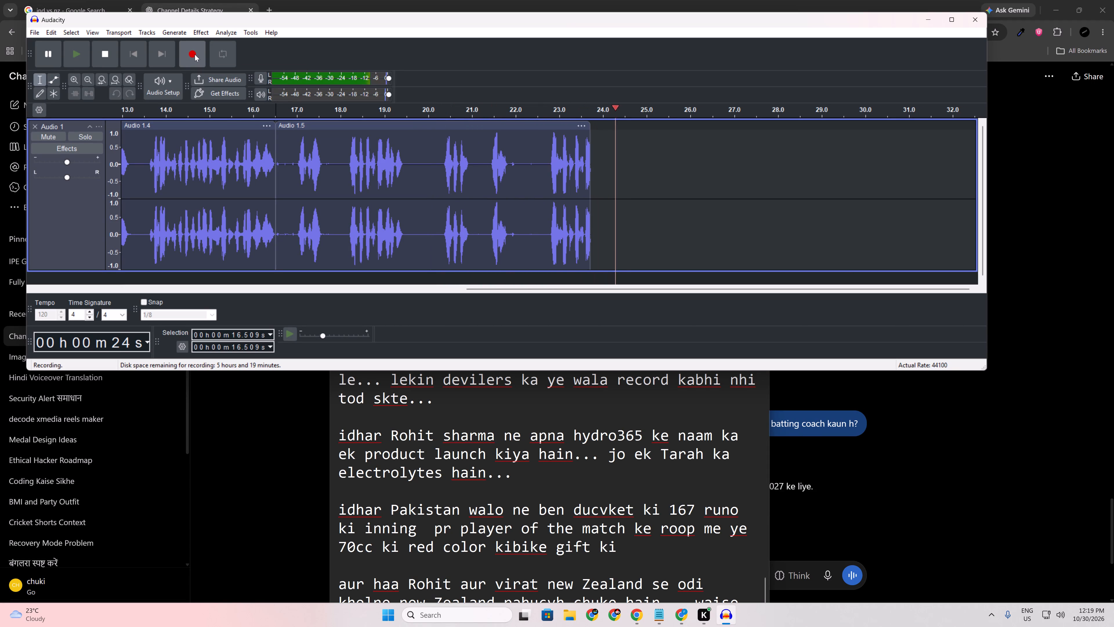
{"action": "key", "text": "space"}
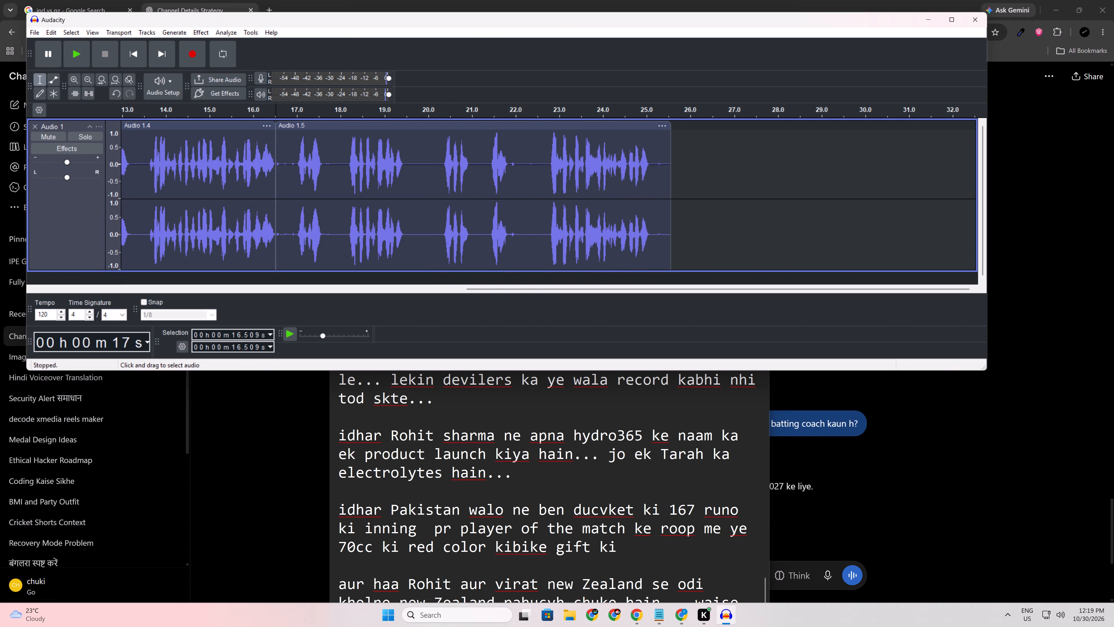
{"action": "left_click", "coordinate": [545, 175]}
{"action": "key", "text": "space"}
{"action": "left_click_drag", "start_coordinate": [548, 175], "coordinate": [308, 219]}
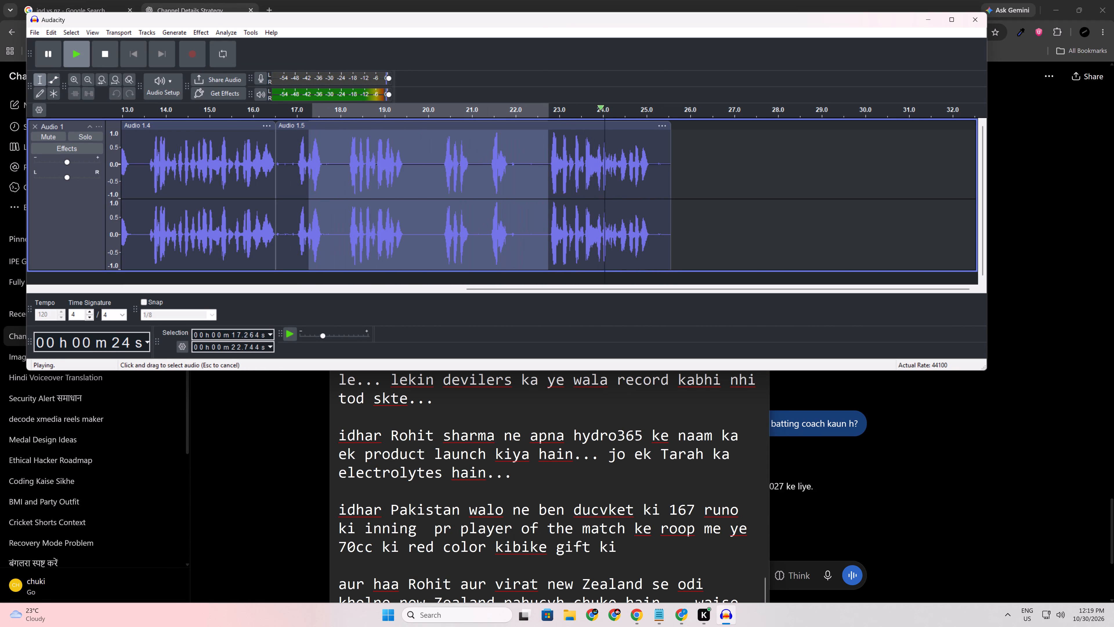
{"action": "left_click_drag", "start_coordinate": [308, 219], "coordinate": [278, 224]}
{"action": "key", "text": "space"}
{"action": "key", "text": "Delete"}
{"action": "key", "text": "space"}
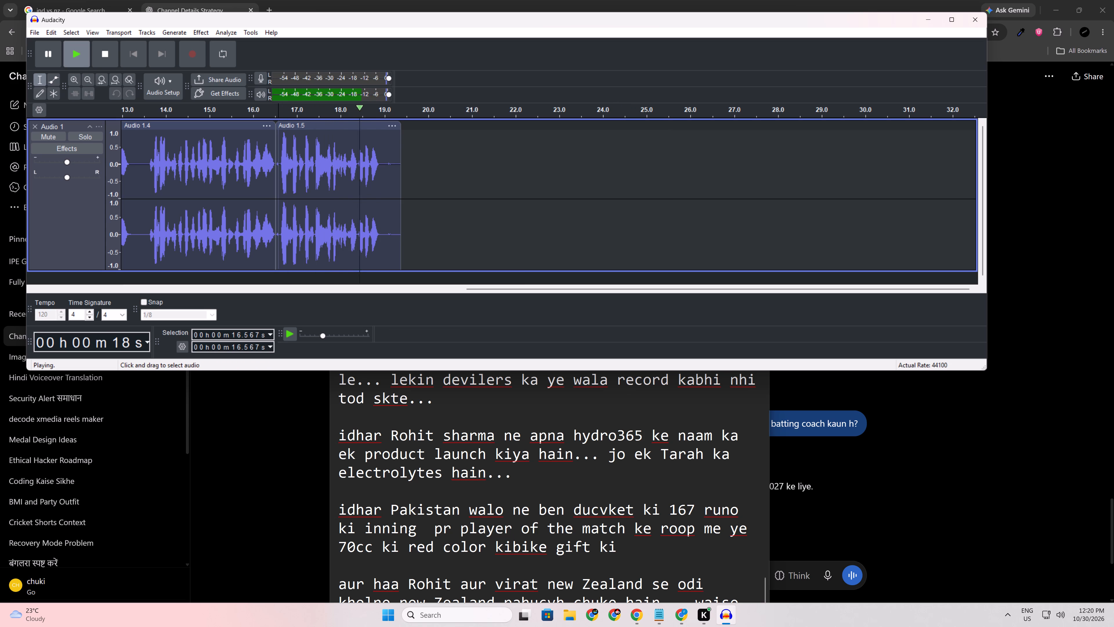
{"action": "key", "text": "space"}
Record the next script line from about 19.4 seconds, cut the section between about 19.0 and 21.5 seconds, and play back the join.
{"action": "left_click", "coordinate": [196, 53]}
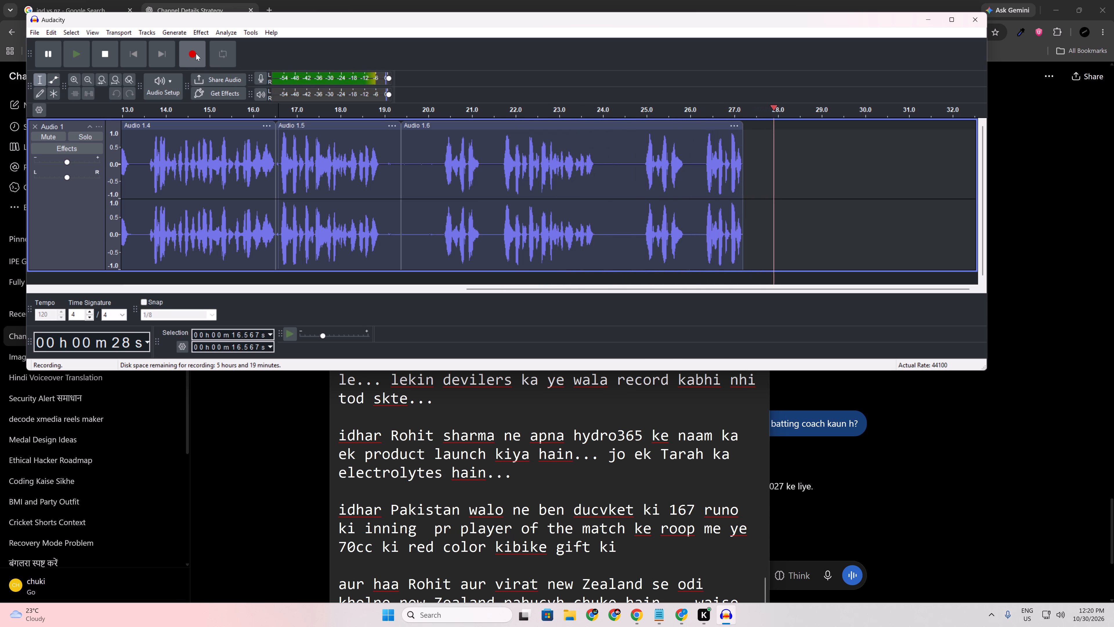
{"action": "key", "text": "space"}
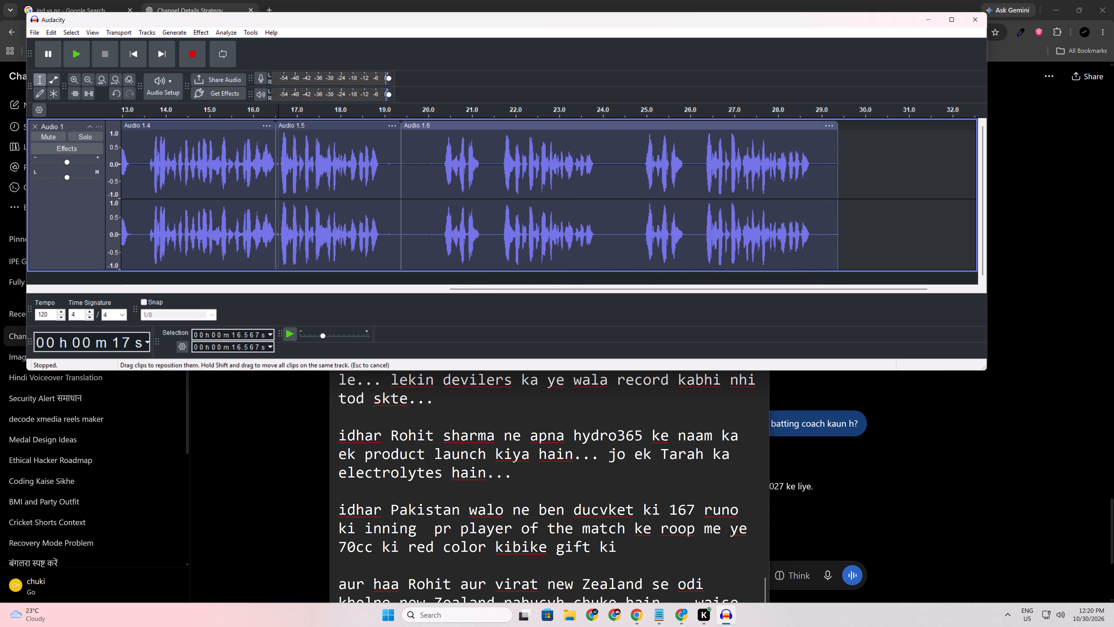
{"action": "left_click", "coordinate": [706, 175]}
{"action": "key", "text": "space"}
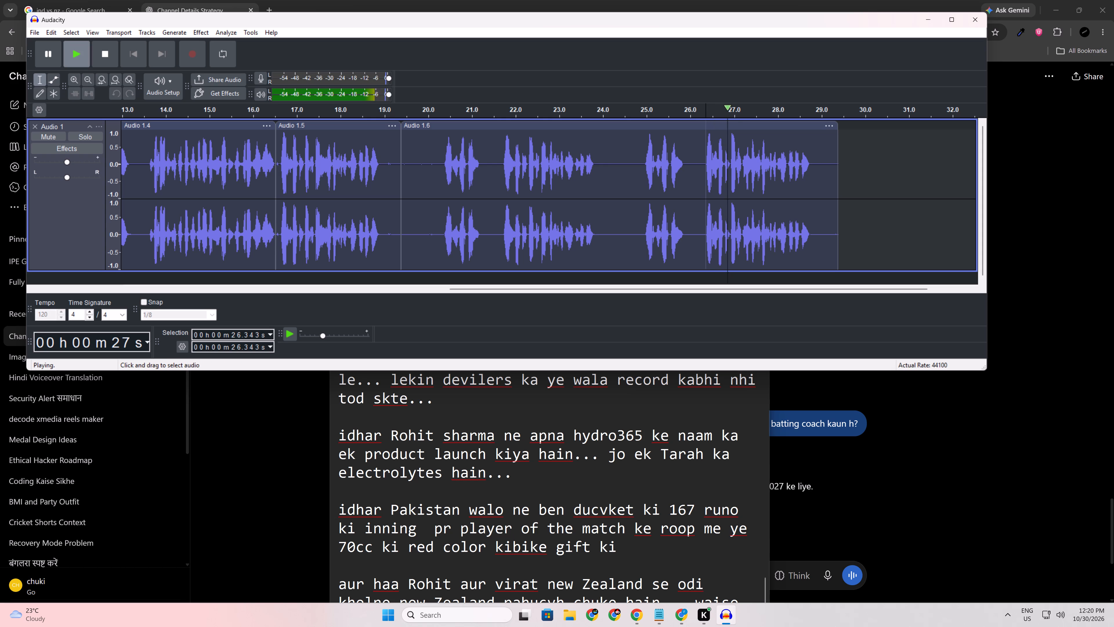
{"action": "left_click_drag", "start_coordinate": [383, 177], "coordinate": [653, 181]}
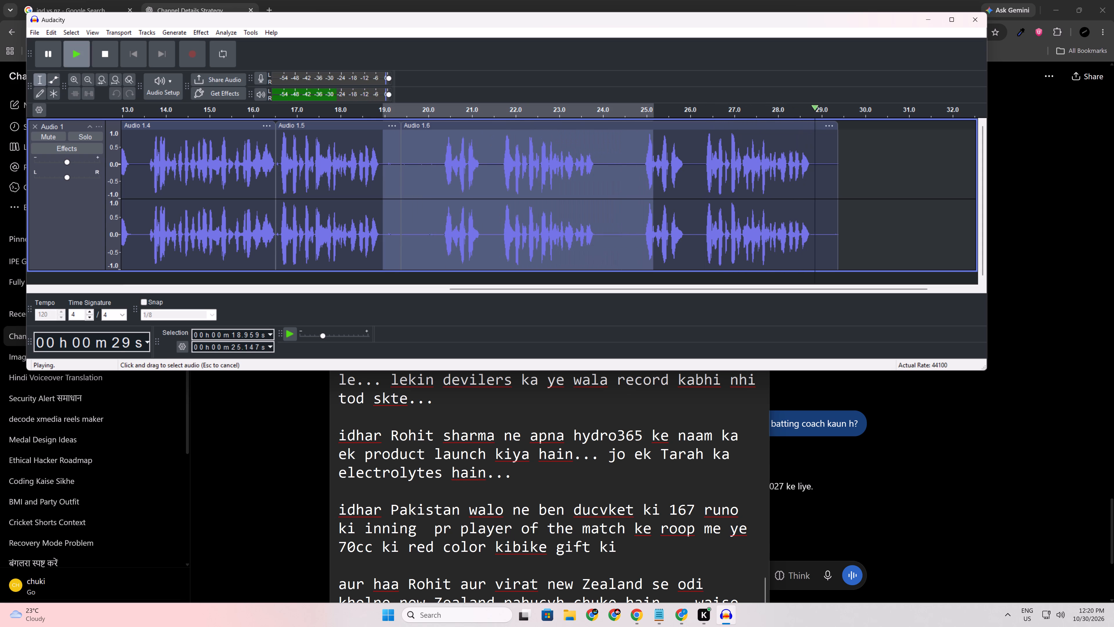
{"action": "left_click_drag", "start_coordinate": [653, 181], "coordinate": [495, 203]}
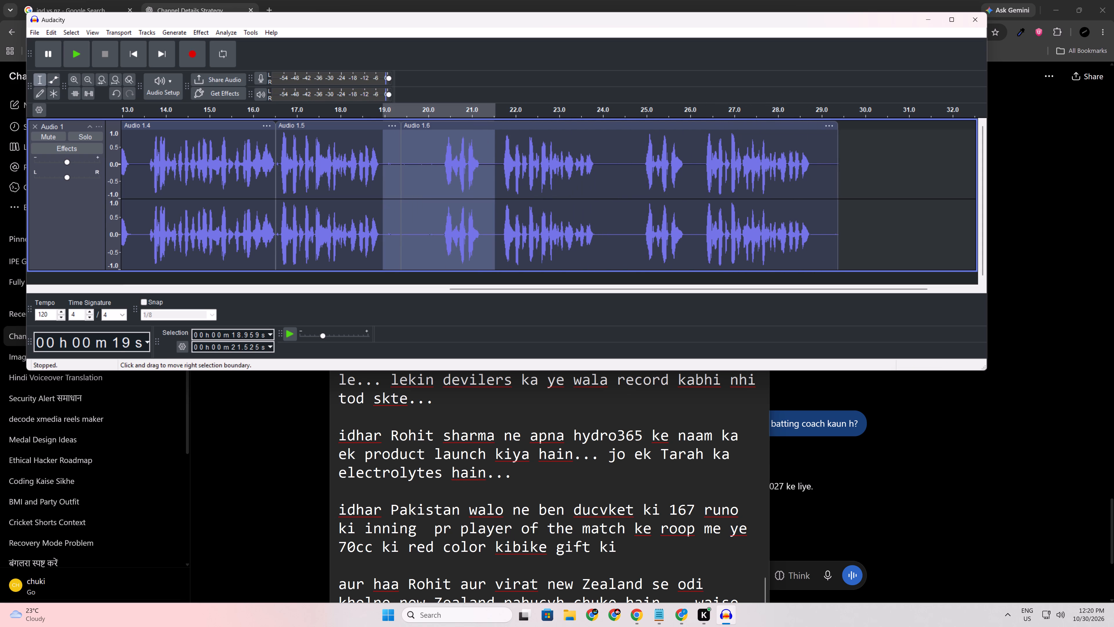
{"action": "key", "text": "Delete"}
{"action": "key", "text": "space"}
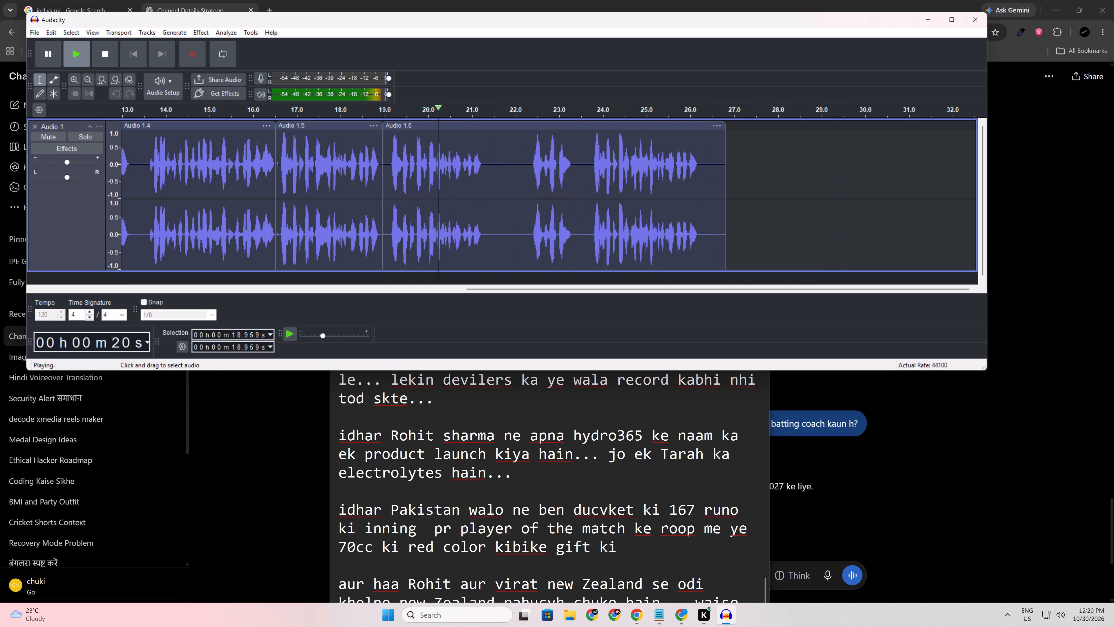
Delete everything after about 19.0 seconds, discarding the takes just recorded.
{"action": "left_click_drag", "start_coordinate": [384, 176], "coordinate": [792, 231]}
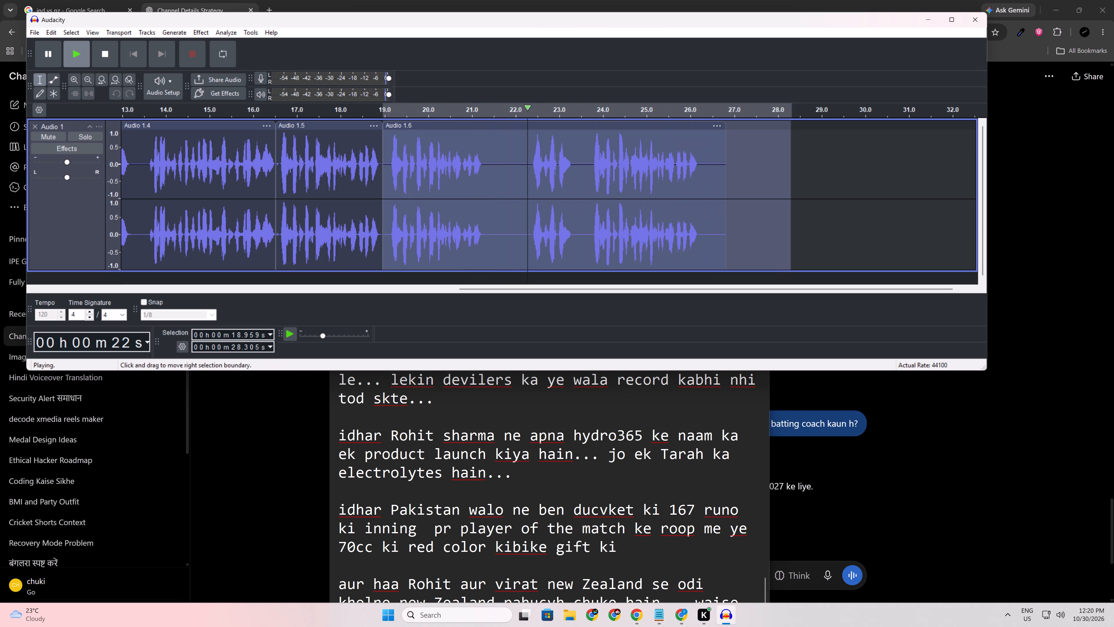
{"action": "key", "text": "space"}
{"action": "key", "text": "Delete"}
Record the script line again from about 19.0 seconds, cut the takes between about 22.3 and 37.5 seconds, and play back the join.
{"action": "left_click", "coordinate": [190, 50]}
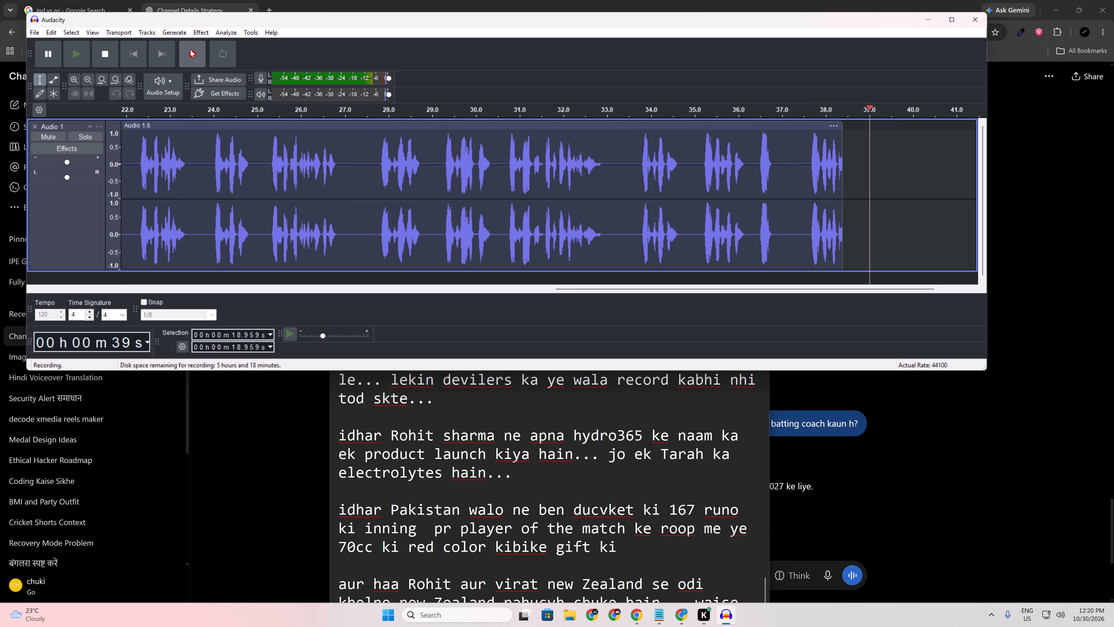
{"action": "key", "text": "space"}
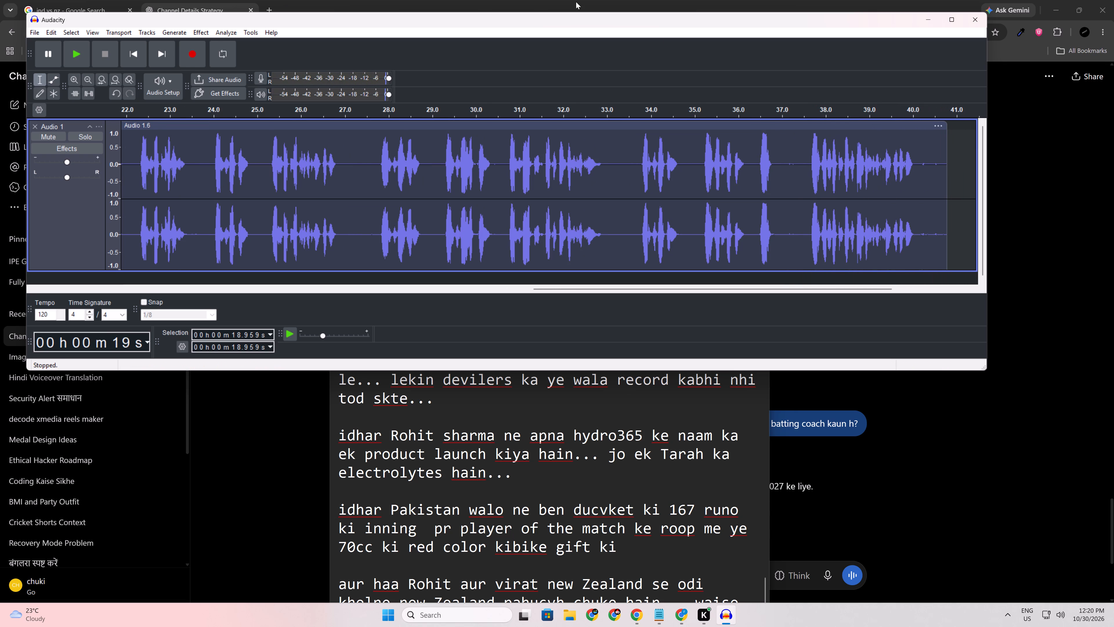
{"action": "left_click", "coordinate": [806, 179]}
{"action": "key", "text": "space"}
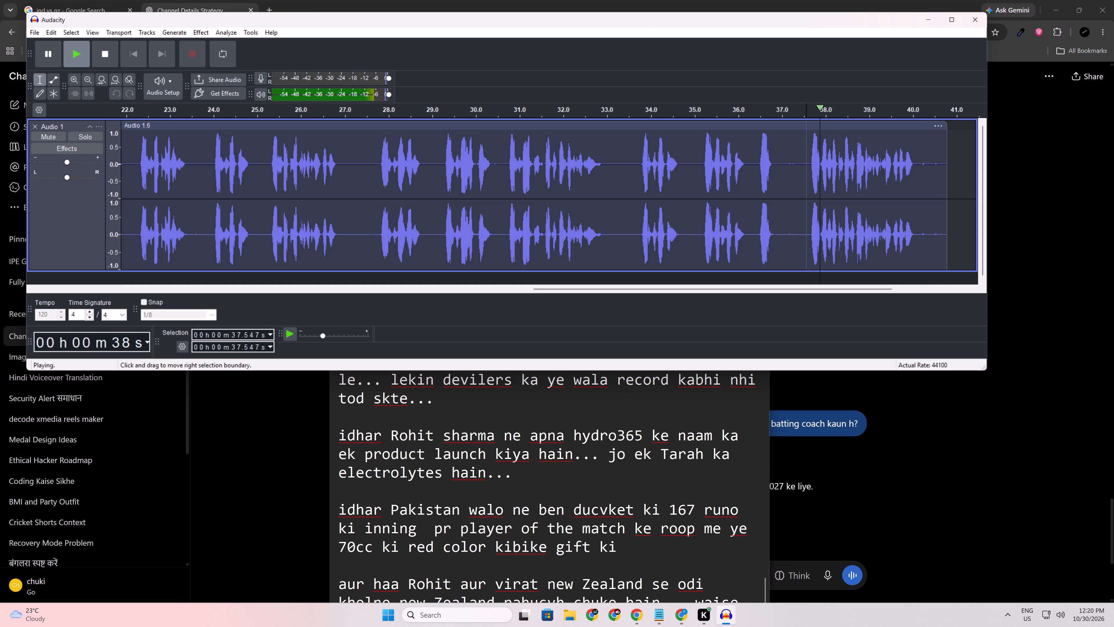
{"action": "left_click_drag", "start_coordinate": [808, 179], "coordinate": [139, 221]}
{"action": "key", "text": "space"}
{"action": "key", "text": "Delete"}
{"action": "key", "text": "space"}
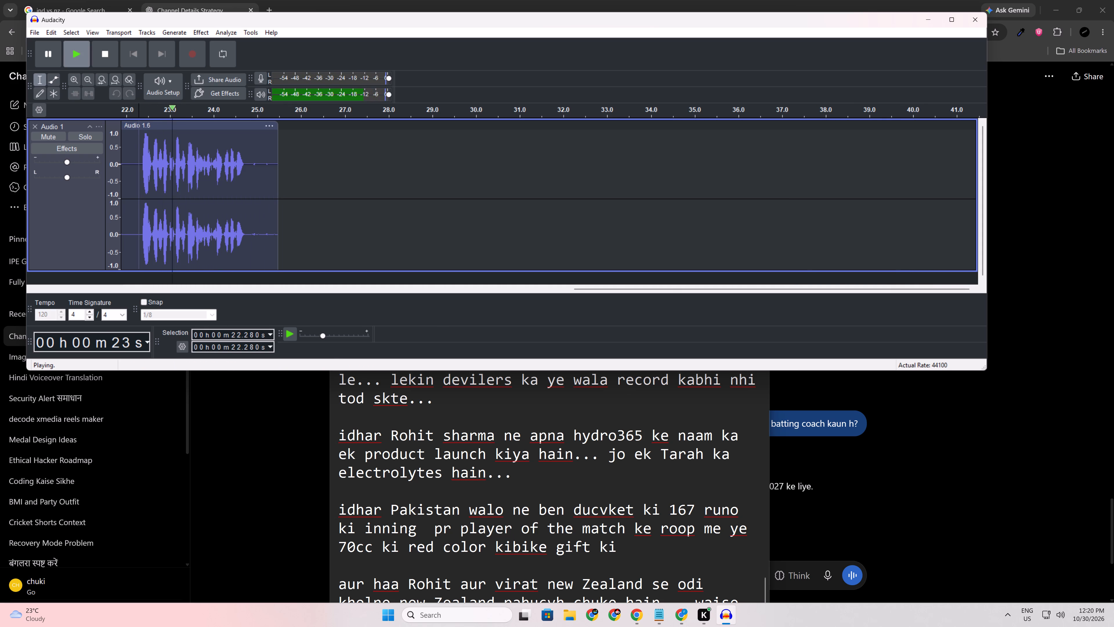
{"action": "key", "text": "space"}
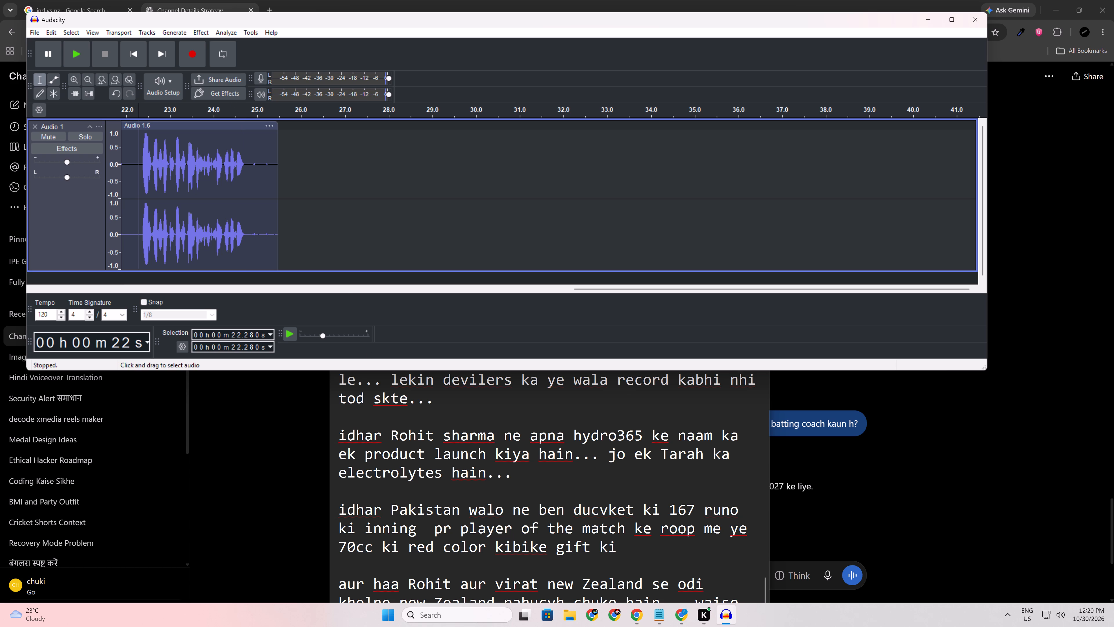
Record the next script line from about 25.5 seconds, cut the section between about 24.8 and 36.5 seconds, and play back the join.
{"action": "left_click", "coordinate": [190, 53]}
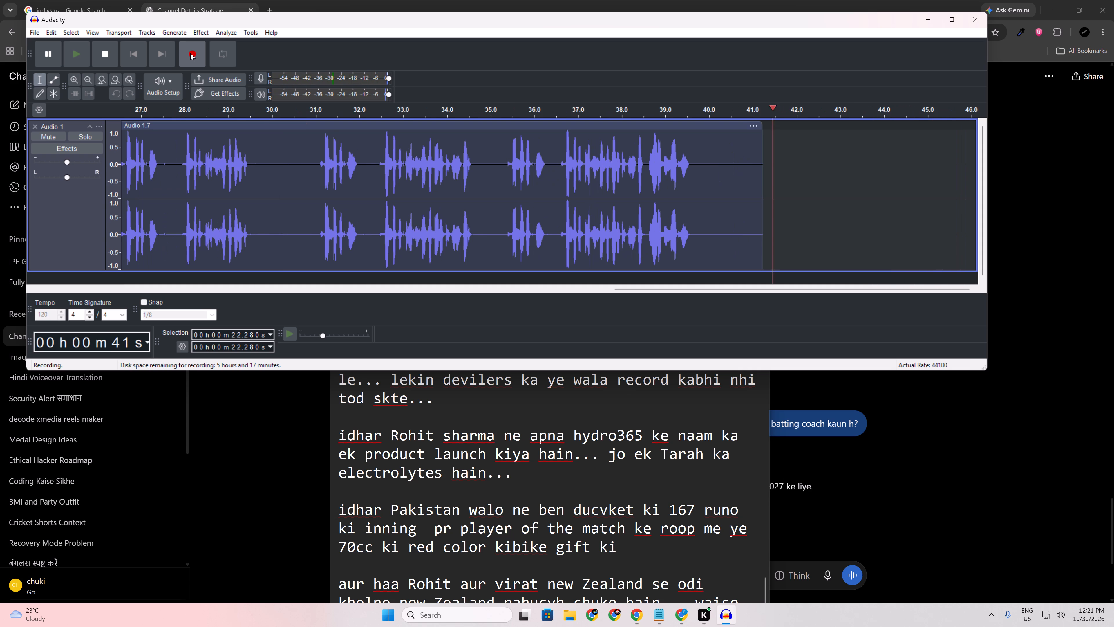
{"action": "key", "text": "space"}
{"action": "type", "text": "v"}
{"action": "left_click", "coordinate": [558, 179]}
{"action": "key", "text": "space"}
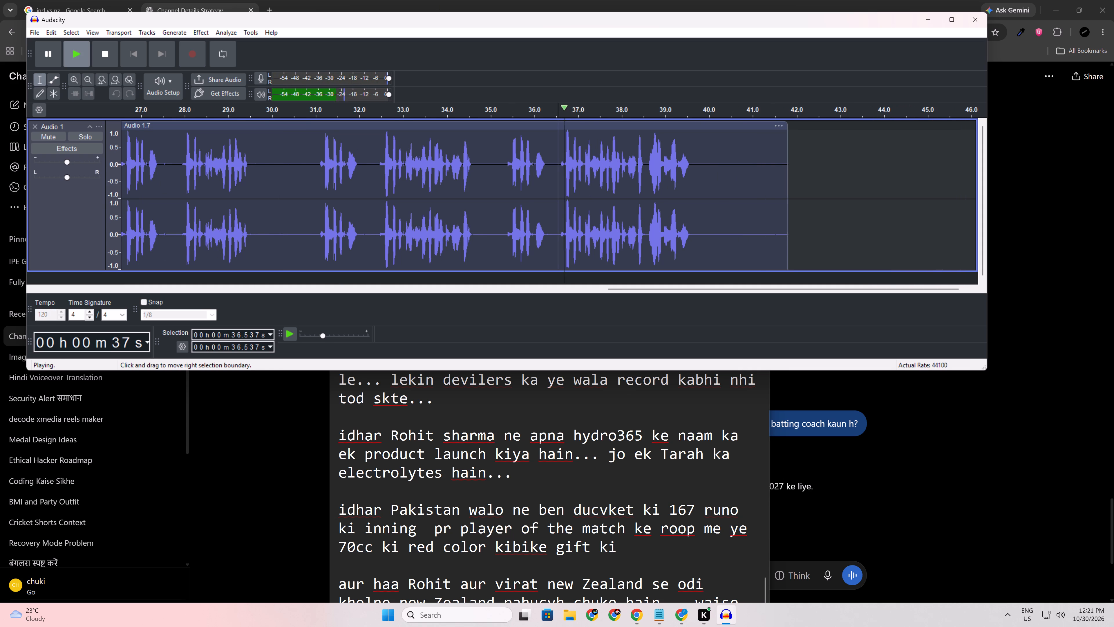
{"action": "left_click_drag", "start_coordinate": [558, 176], "coordinate": [76, 231]}
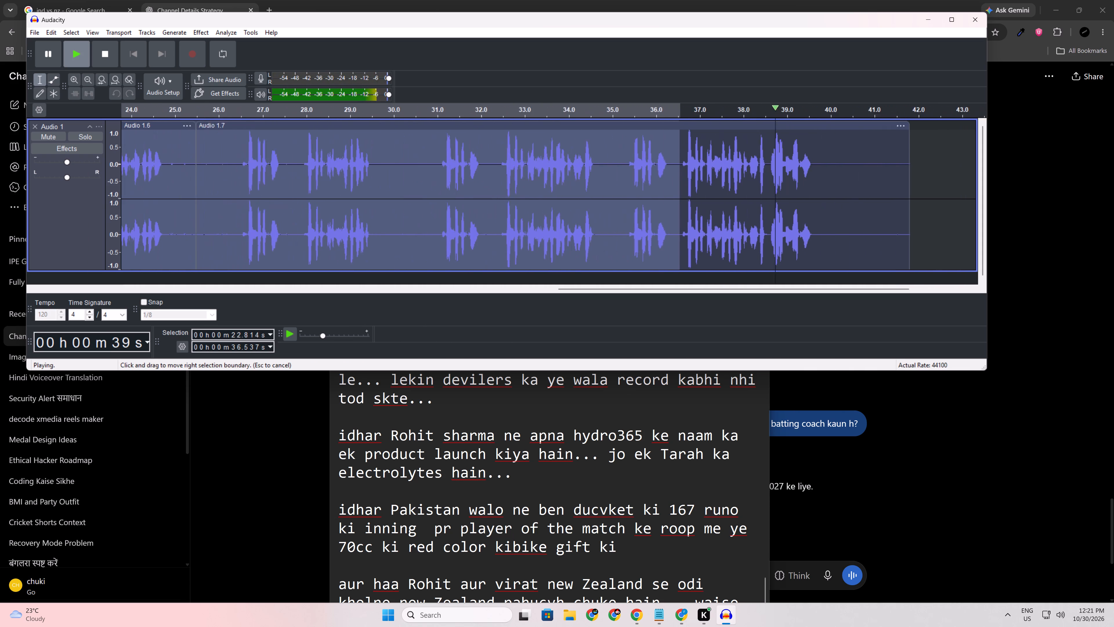
{"action": "left_click_drag", "start_coordinate": [76, 231], "coordinate": [198, 206]}
{"action": "key", "text": "space"}
{"action": "key", "text": "Delete"}
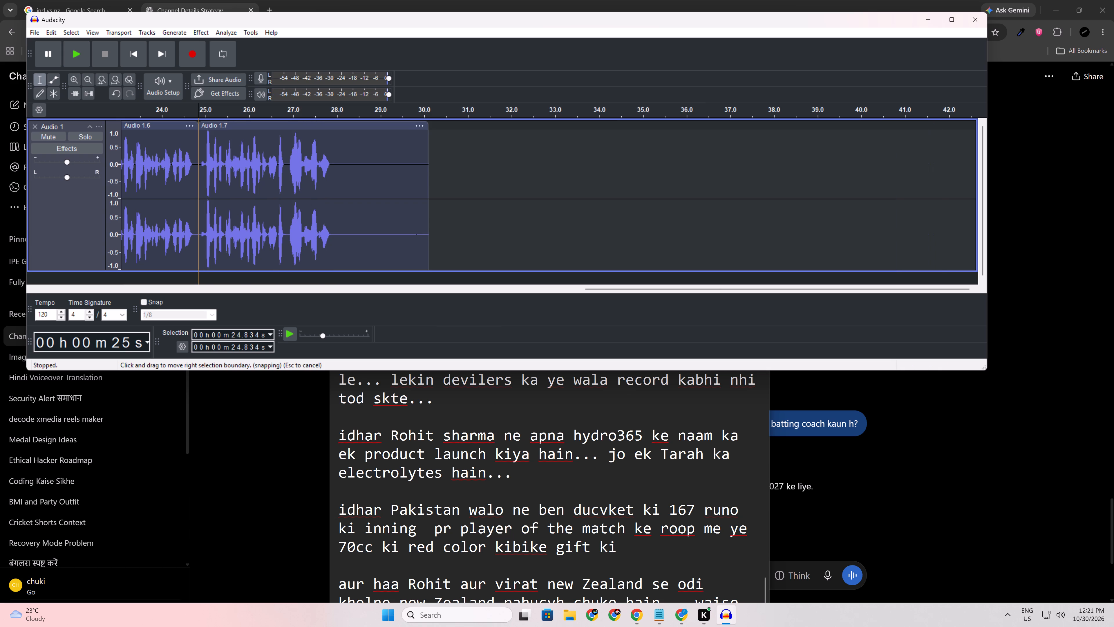
{"action": "key", "text": "space"}
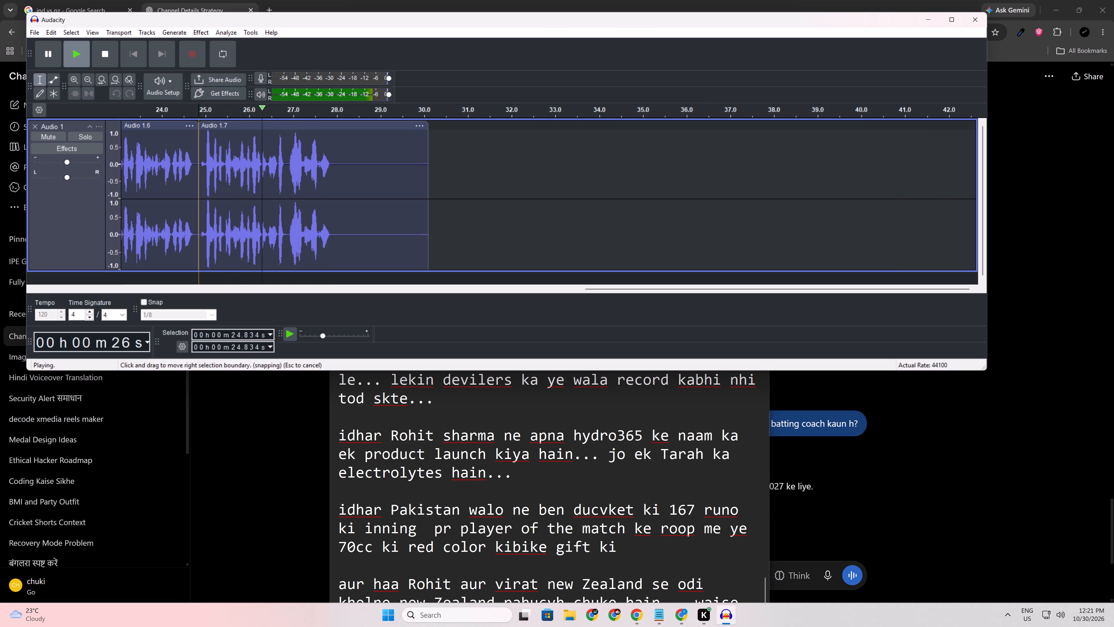
{"action": "key", "text": "space"}
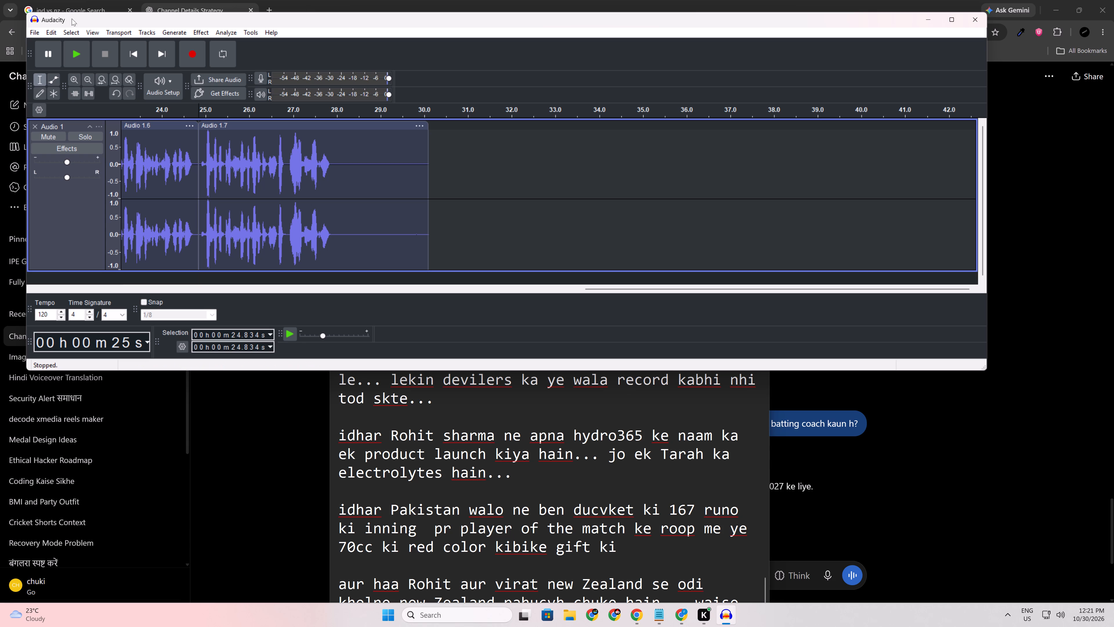
Record the next section from about 30.1 seconds, play its takes, and cut the audio between about 27.9 and 32.7 seconds.
{"action": "left_click", "coordinate": [188, 56]}
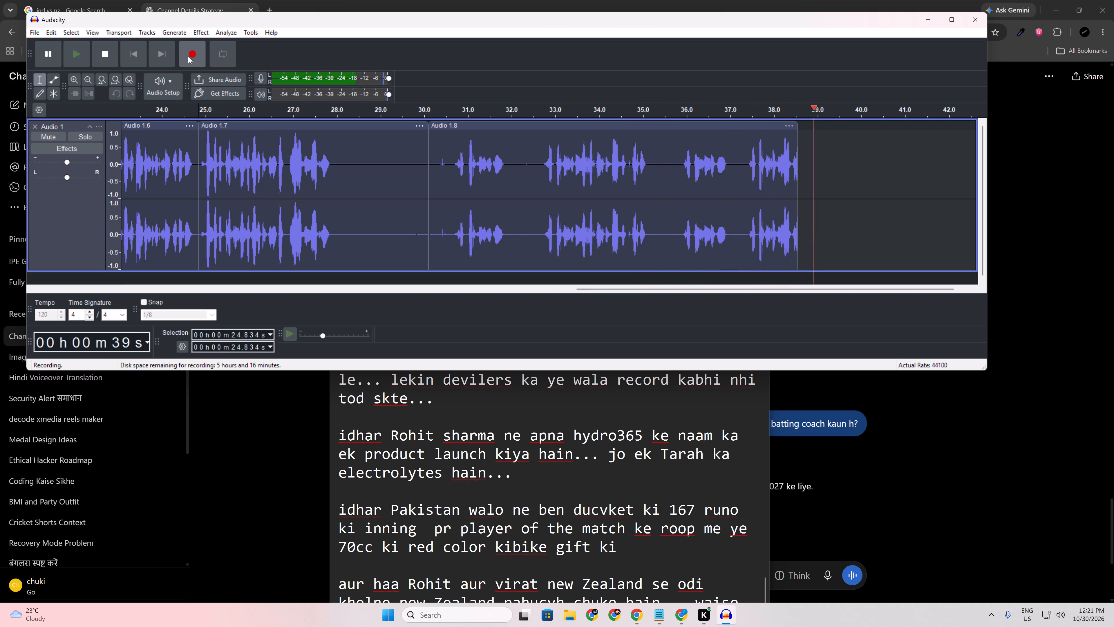
{"action": "key", "text": "space"}
{"action": "type", "text": "v"}
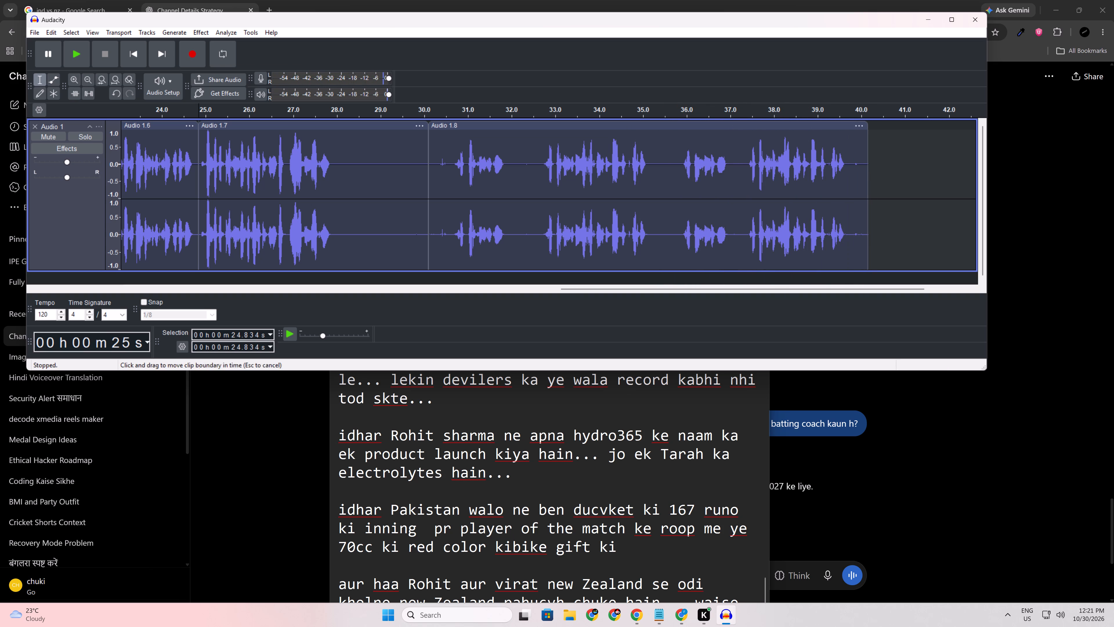
{"action": "left_click", "coordinate": [746, 177]}
{"action": "key", "text": "space"}
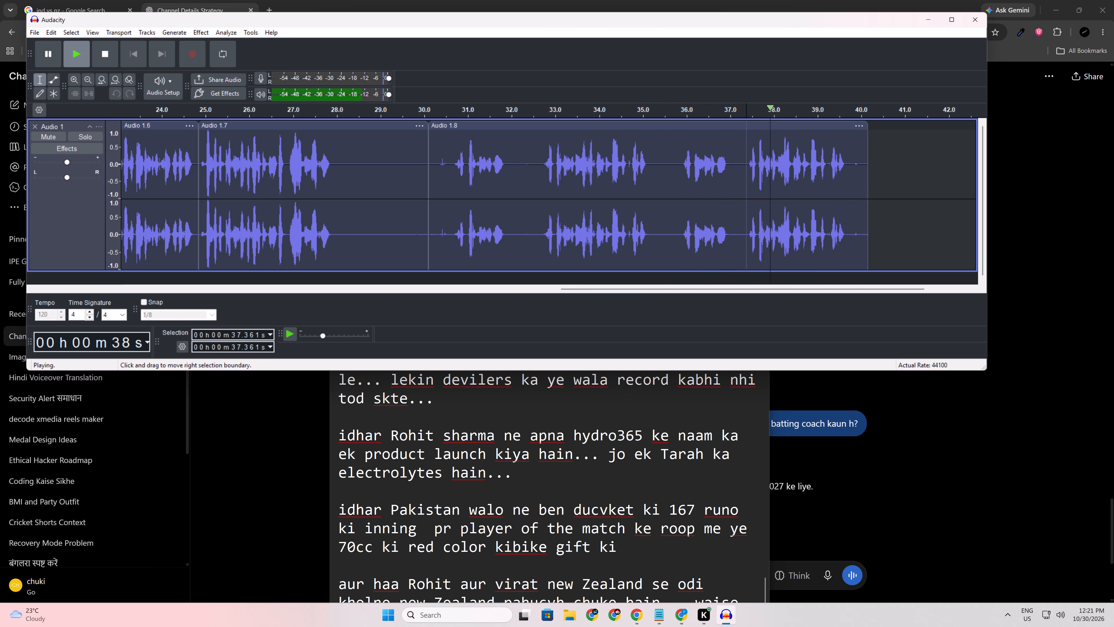
{"action": "left_click", "coordinate": [541, 175]}
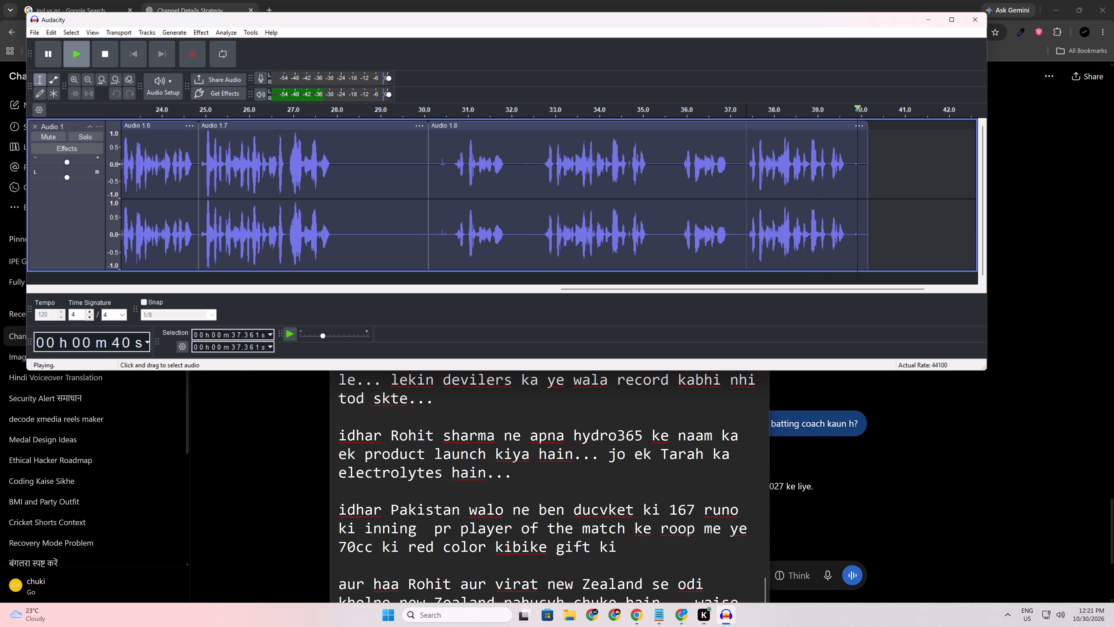
{"action": "key", "text": "space"}
{"action": "key", "text": "space"}
{"action": "left_click_drag", "start_coordinate": [541, 175], "coordinate": [315, 215]}
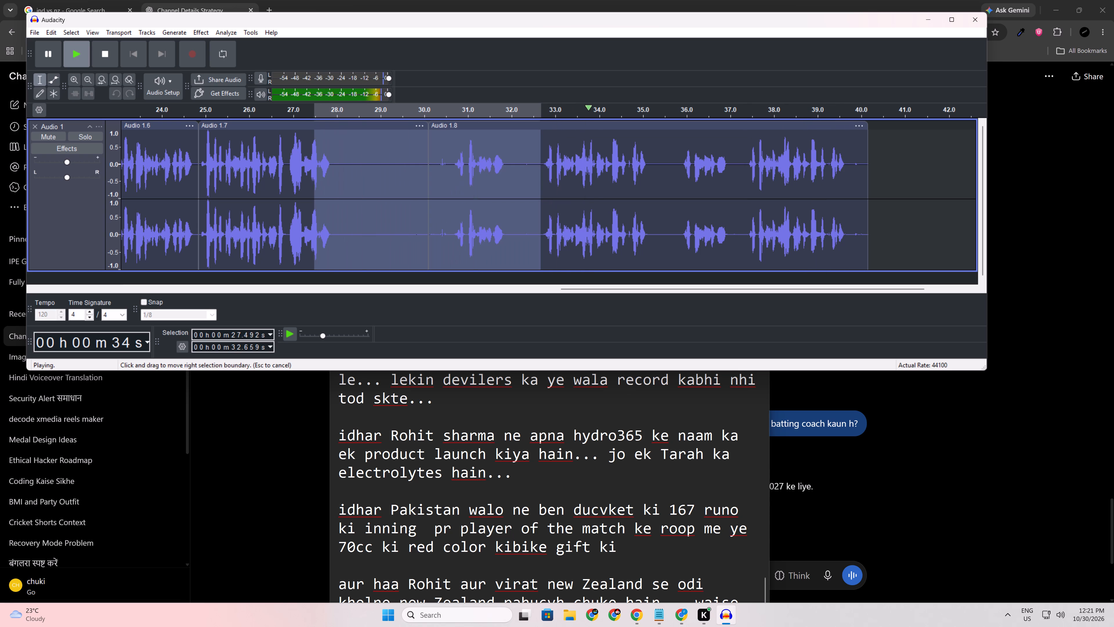
{"action": "left_click_drag", "start_coordinate": [315, 215], "coordinate": [333, 213]}
{"action": "key", "text": "space"}
{"action": "key", "text": "Delete"}
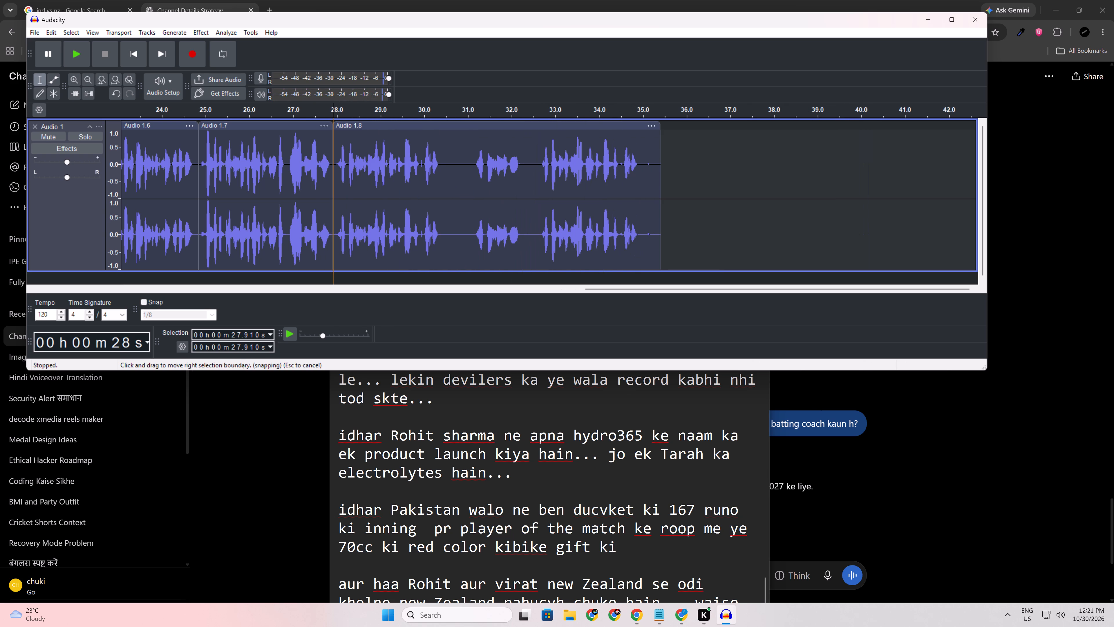
Cut the extra takes after about 30.4 seconds.
{"action": "left_click_drag", "start_coordinate": [444, 183], "coordinate": [691, 188]}
{"action": "key", "text": "Delete"}
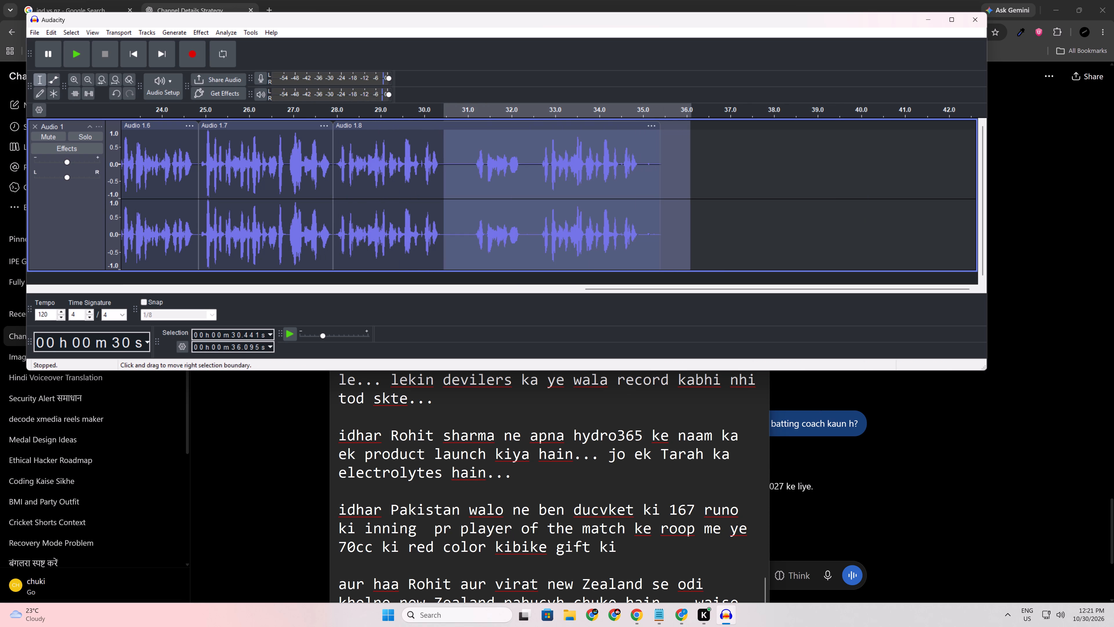
Record the next section from about 30.4 seconds, play its last take, and cut the audio between about 30.4 and 32.2 seconds.
{"action": "left_click", "coordinate": [199, 58]}
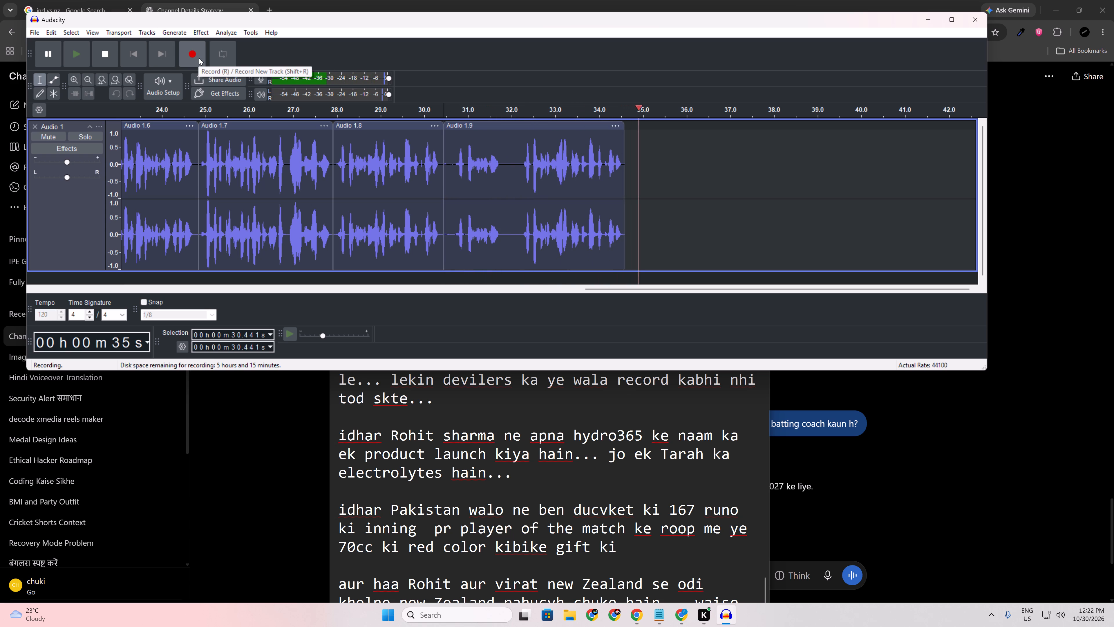
{"action": "key", "text": "space"}
{"action": "left_click", "coordinate": [522, 181]}
{"action": "key", "text": "space"}
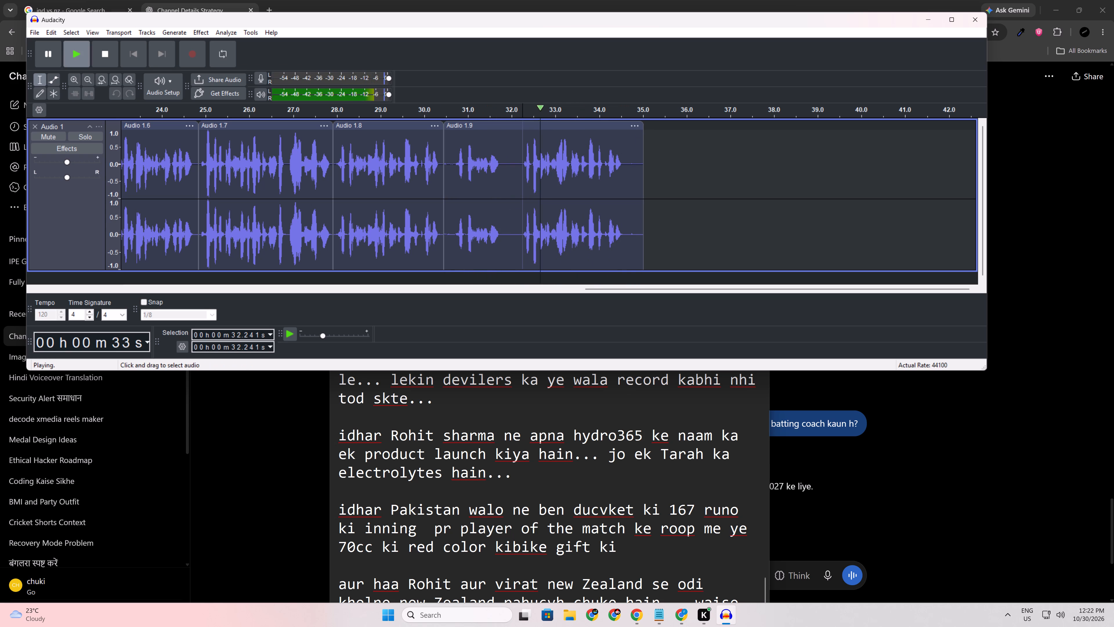
{"action": "left_click_drag", "start_coordinate": [440, 177], "coordinate": [521, 187]}
{"action": "key", "text": "space"}
{"action": "key", "text": "Delete"}
Trim the trailing silence after about 32.7 seconds.
{"action": "left_click_drag", "start_coordinate": [621, 170], "coordinate": [545, 185]}
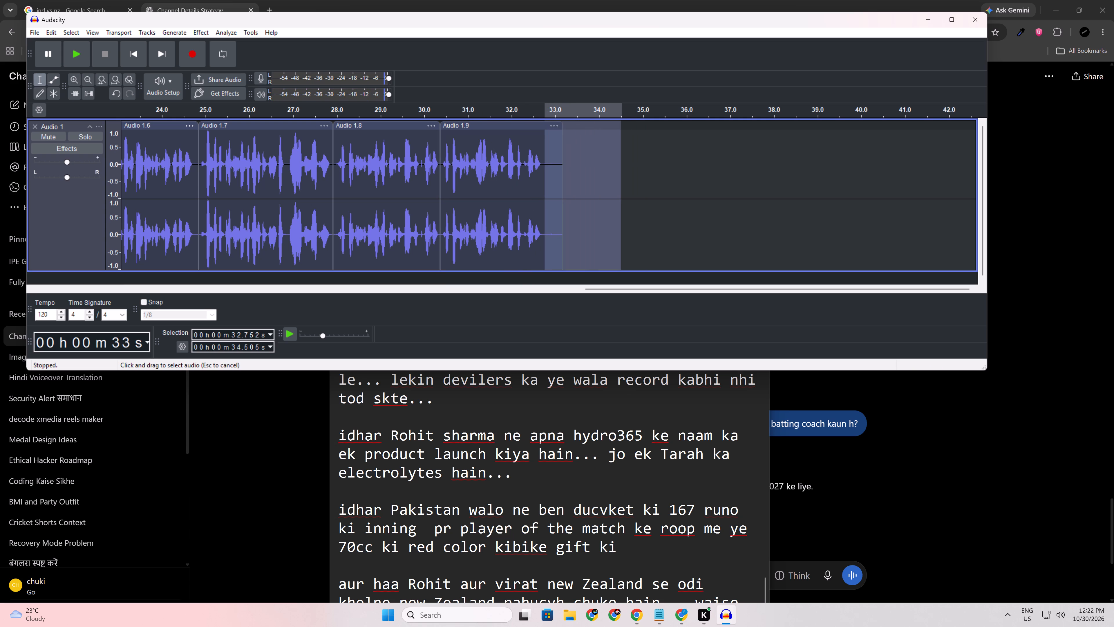
{"action": "left_click_drag", "start_coordinate": [545, 185], "coordinate": [541, 185]}
{"action": "key", "text": "Delete"}
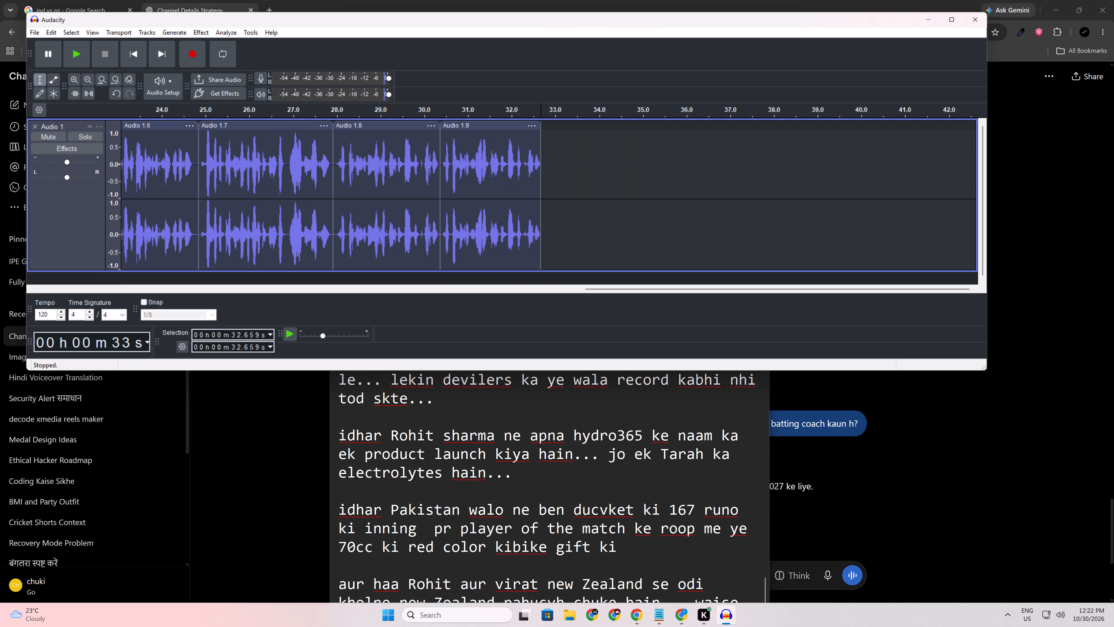
Record the next script line from about 32.7 seconds and trim the trailing silence after about 38.8 seconds.
{"action": "scroll", "coordinate": [519, 525], "scroll_direction": "down", "scroll_amount": 2}
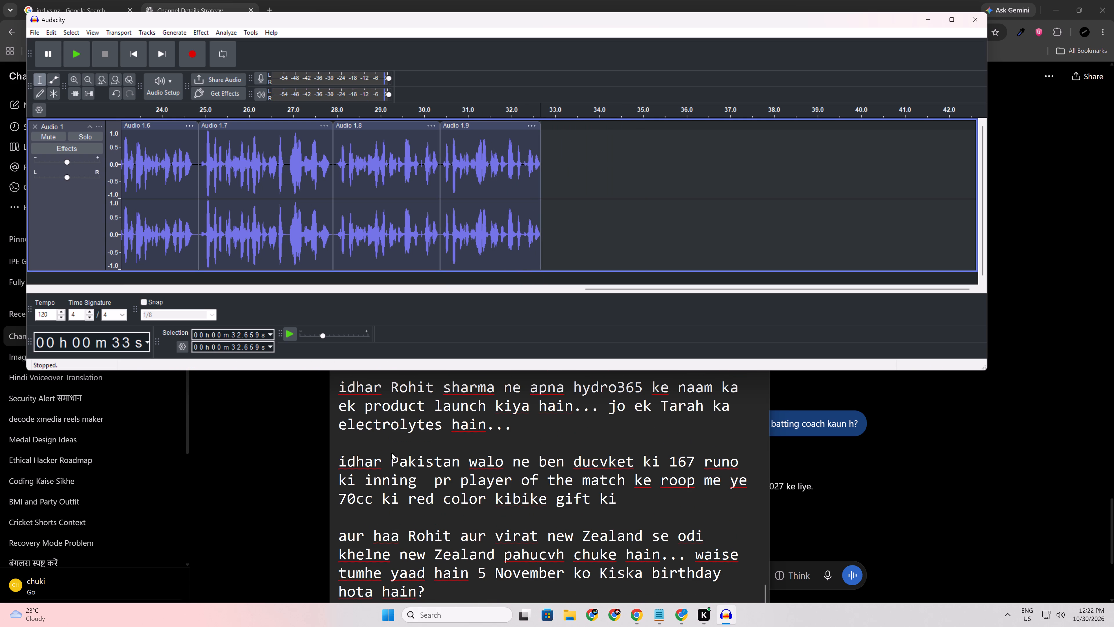
{"action": "left_click", "coordinate": [189, 55]}
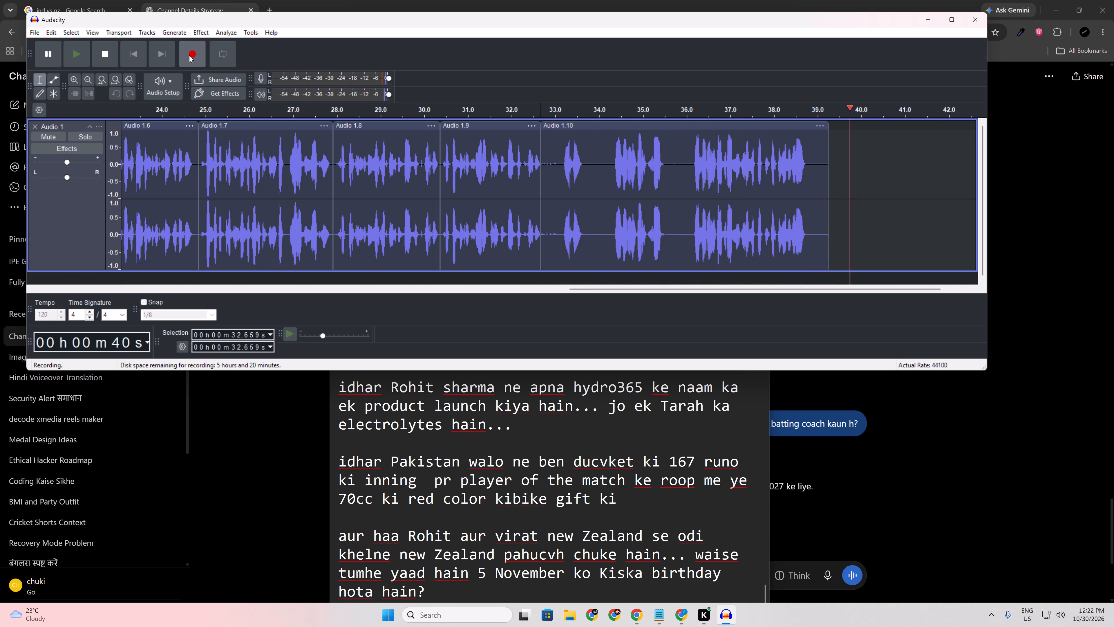
{"action": "key", "text": "space"}
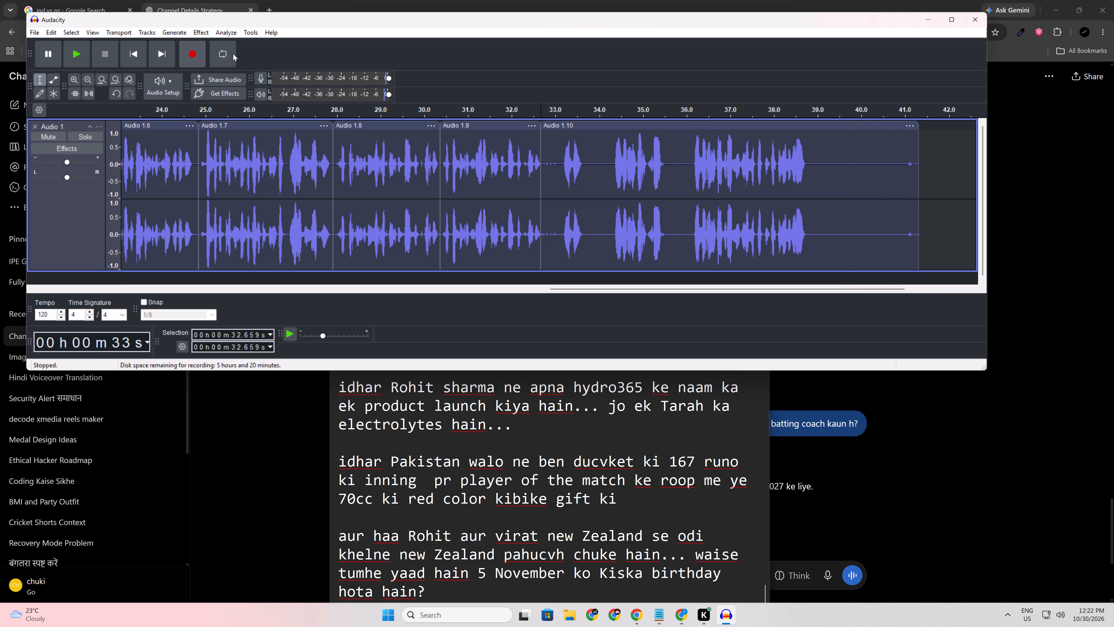
{"action": "left_click_drag", "start_coordinate": [924, 168], "coordinate": [809, 190]}
{"action": "key", "text": "Delete"}
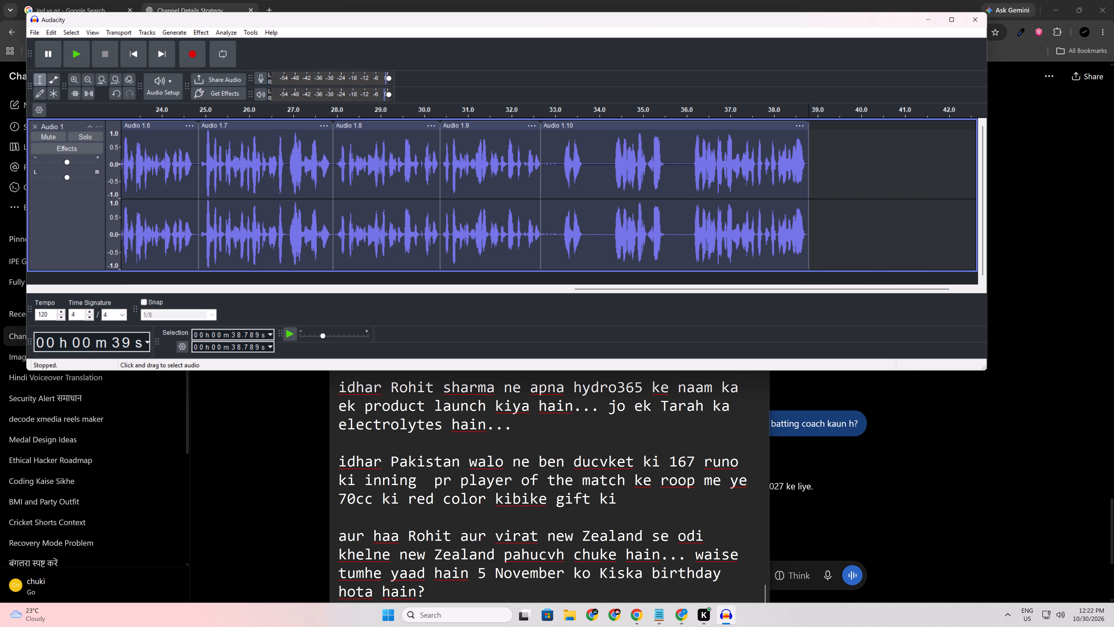
Play the last take from about 36 seconds and cut the audio between about 32.7 and 36.1 seconds.
{"action": "left_click", "coordinate": [687, 168]}
{"action": "key", "text": "space"}
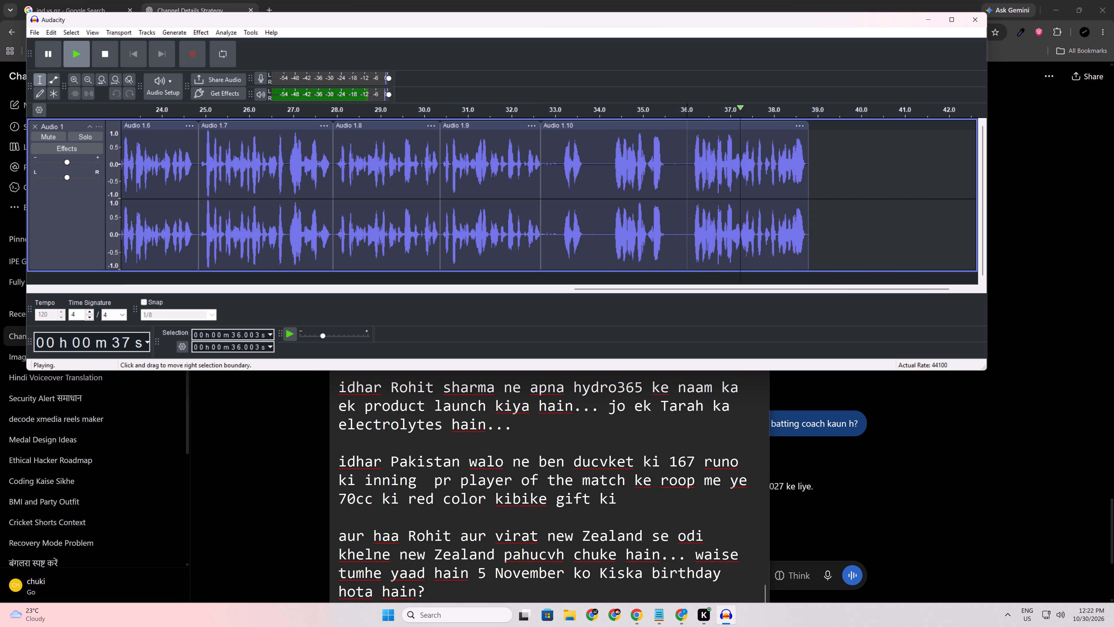
{"action": "left_click_drag", "start_coordinate": [692, 171], "coordinate": [544, 201]}
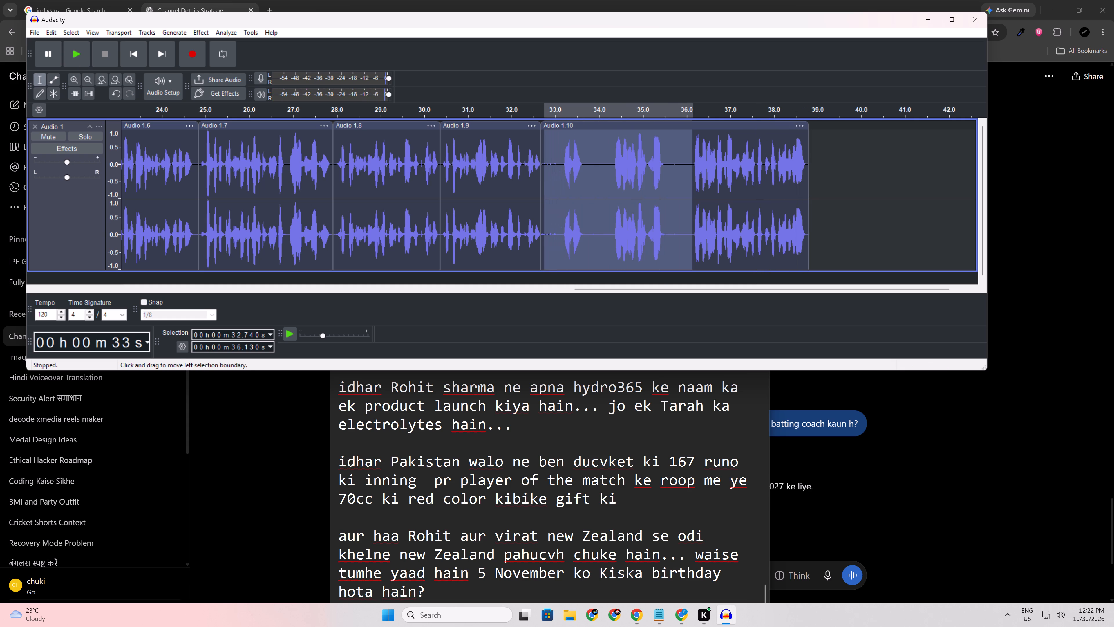
{"action": "key", "text": "Delete"}
Record the next line from about 35.4 seconds, cut the audio between about 35.3 and 45.2 seconds, and play the kept take.
{"action": "left_click", "coordinate": [201, 58]}
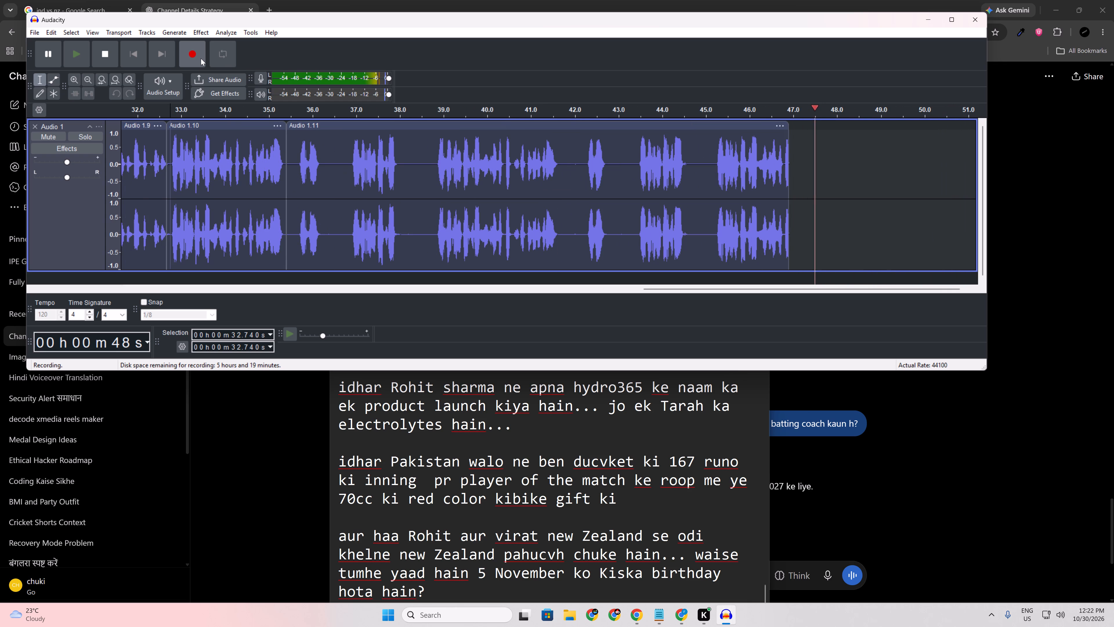
{"action": "key", "text": "space"}
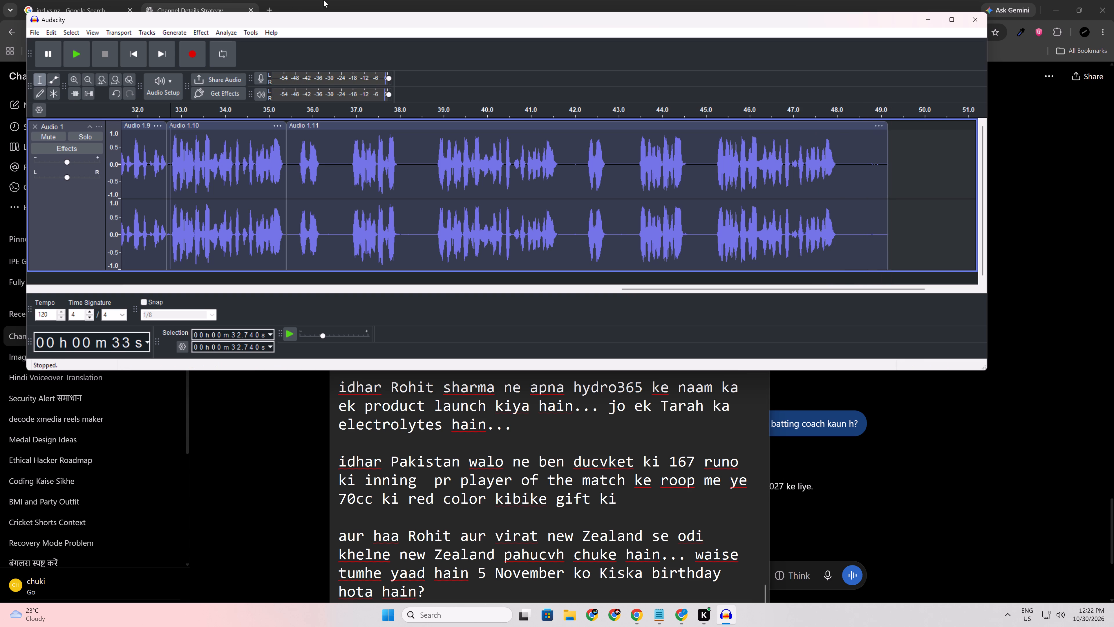
{"action": "left_click", "coordinate": [712, 175]}
{"action": "key", "text": "space"}
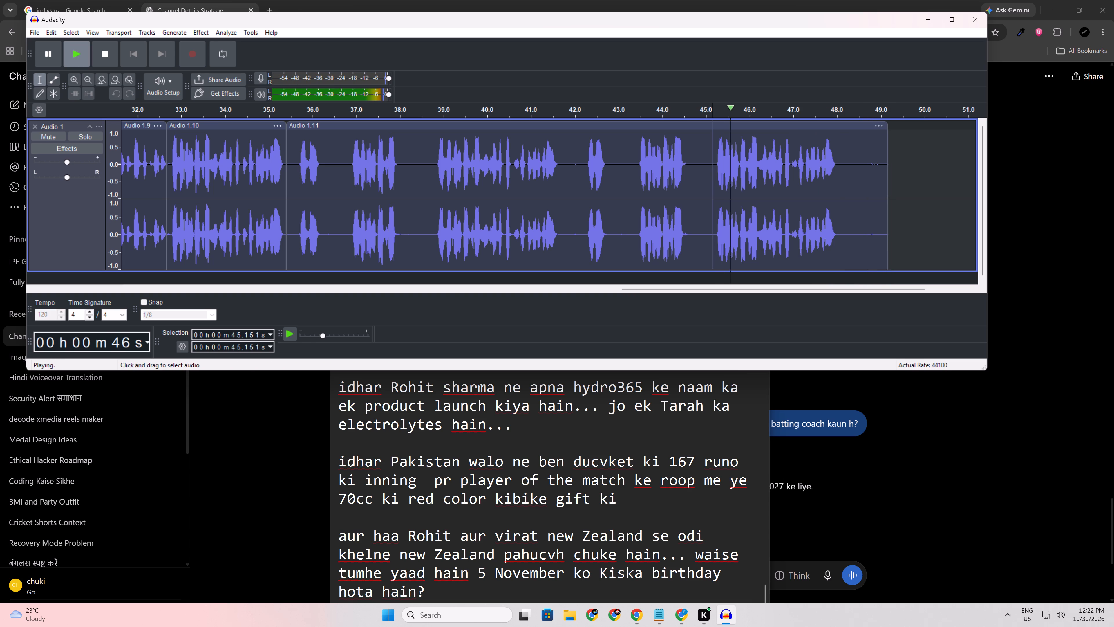
{"action": "left_click_drag", "start_coordinate": [716, 170], "coordinate": [283, 255]}
{"action": "key", "text": "space"}
{"action": "key", "text": "Delete"}
{"action": "key", "text": "space"}
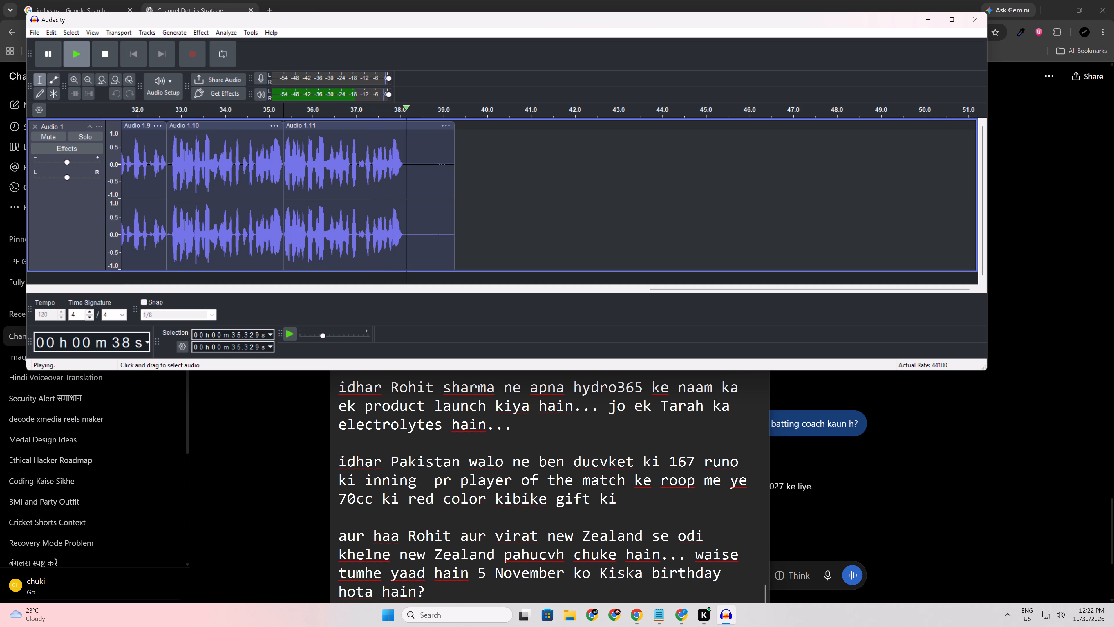
{"action": "key", "text": "space"}
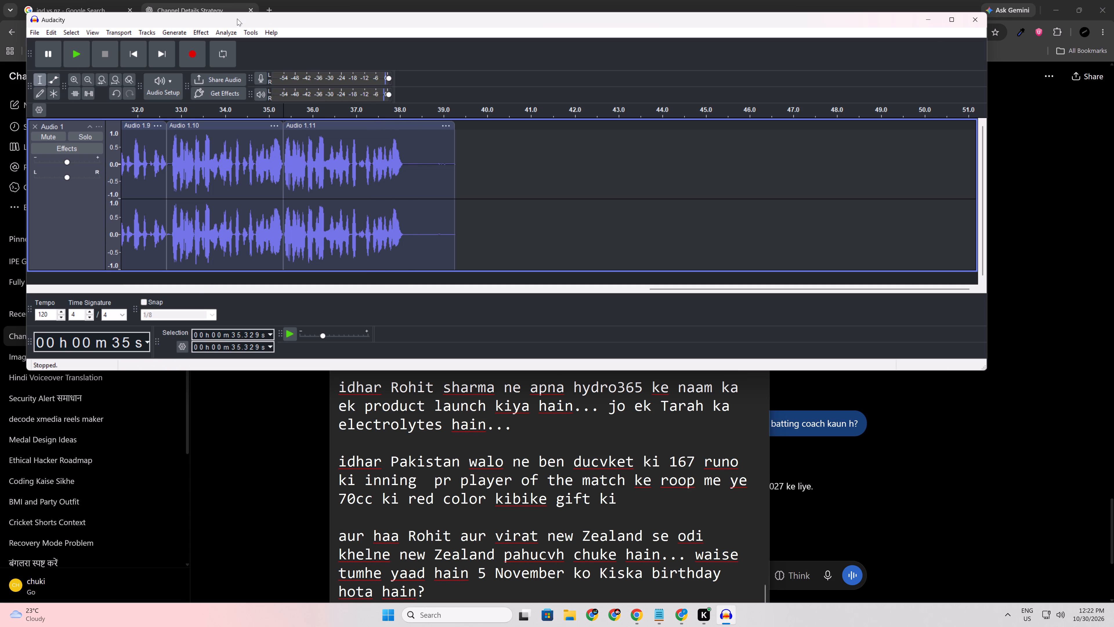
Record the next section from about 39.3 seconds, play its take near 44.2 seconds, and cut the audio between about 38.0 and 44.2 seconds.
{"action": "left_click", "coordinate": [199, 55]}
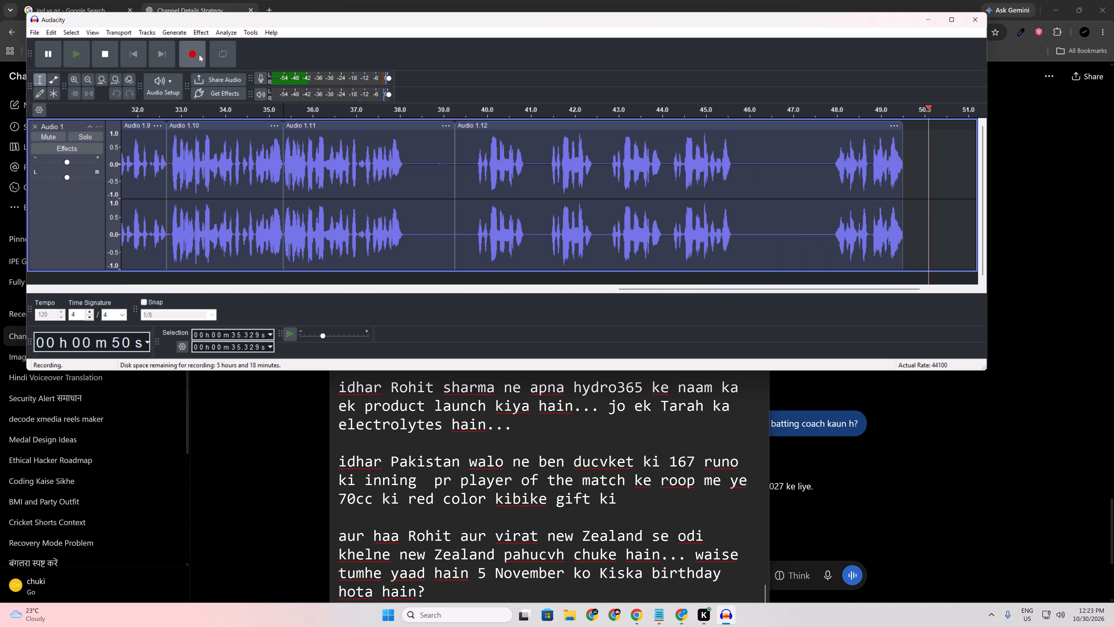
{"action": "key", "text": "space"}
{"action": "left_click", "coordinate": [673, 174]}
{"action": "key", "text": "space"}
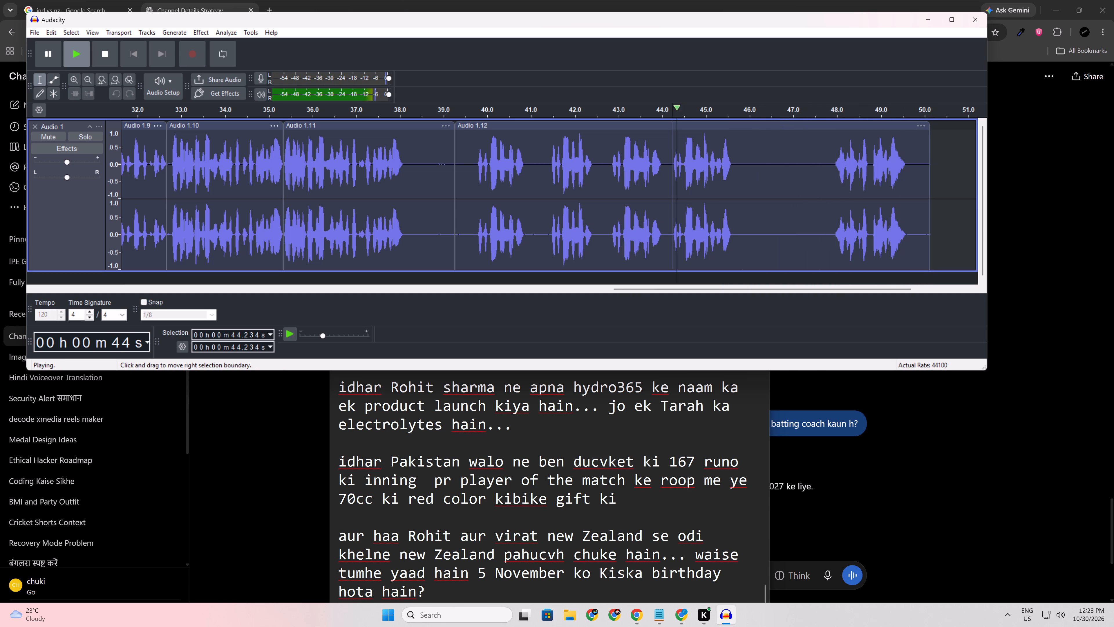
{"action": "left_click_drag", "start_coordinate": [673, 174], "coordinate": [402, 188]}
{"action": "key", "text": "space"}
{"action": "key", "text": "Delete"}
Cut the silent gap between about 39.3 and 41.8 seconds and play back the join.
{"action": "key", "text": "space"}
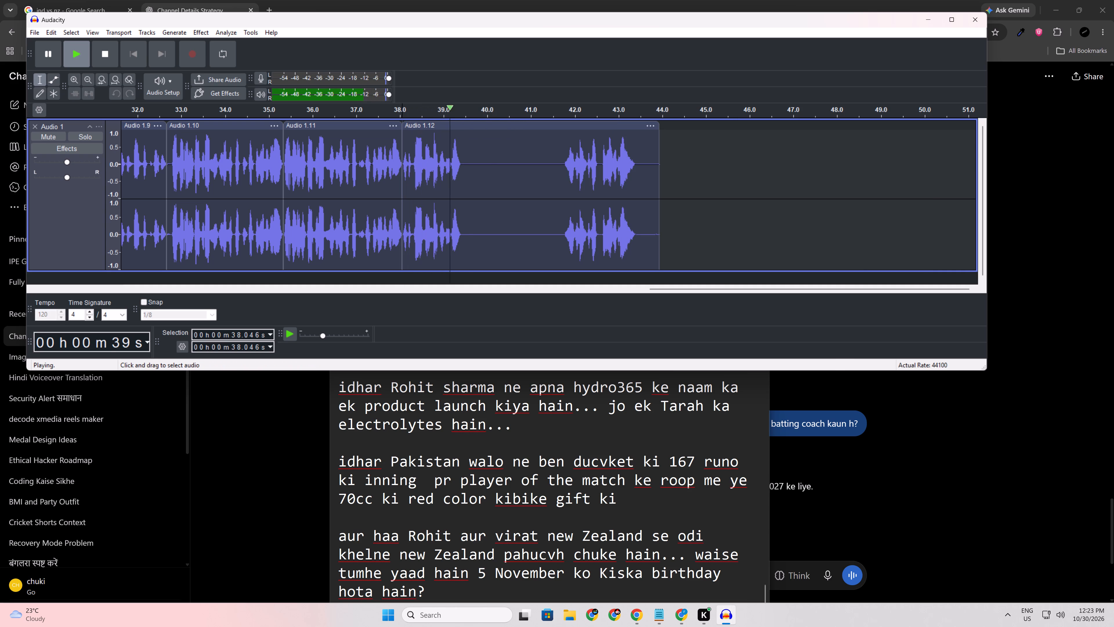
{"action": "left_click_drag", "start_coordinate": [458, 171], "coordinate": [566, 205]}
{"action": "key", "text": "space"}
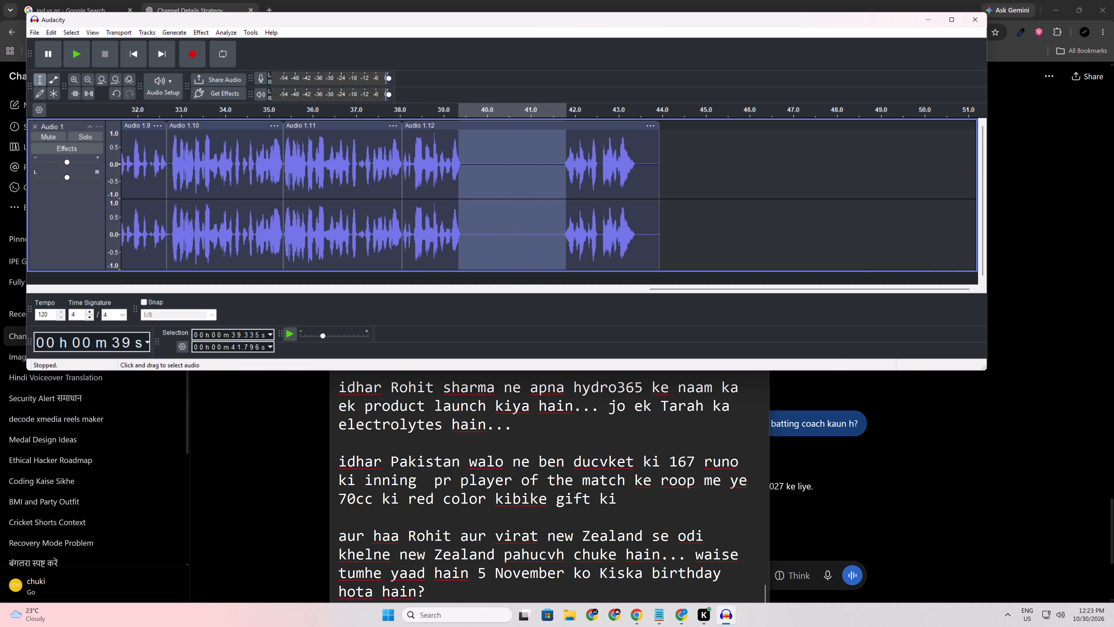
{"action": "key", "text": "Delete"}
{"action": "left_click", "coordinate": [432, 185]}
{"action": "key", "text": "space"}
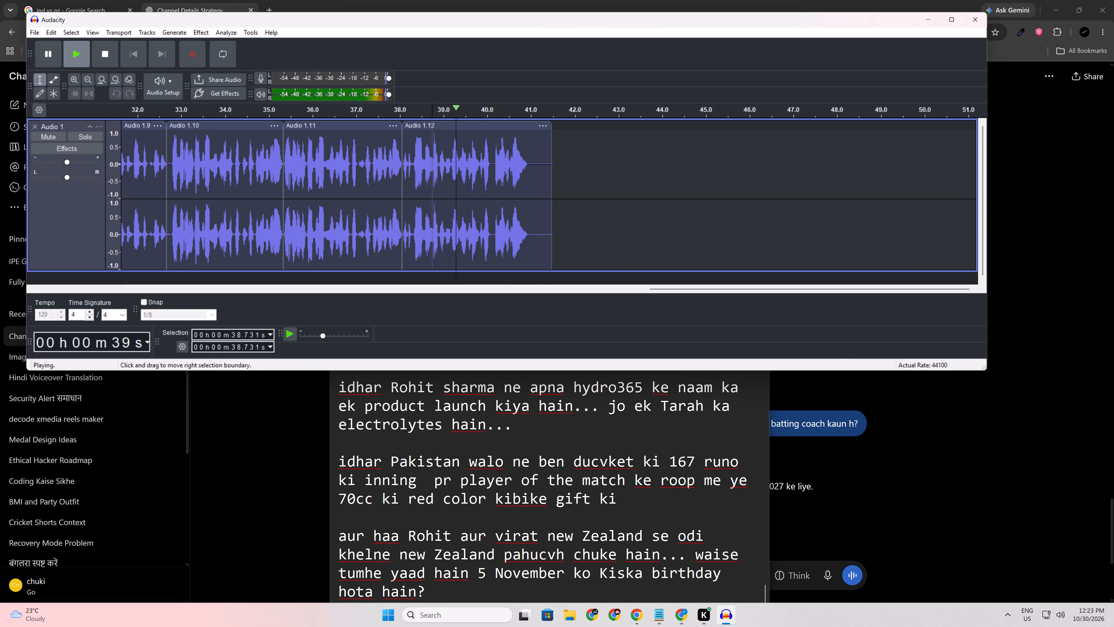
{"action": "left_click", "coordinate": [442, 183]}
{"action": "key", "text": "space"}
{"action": "key", "text": "space"}
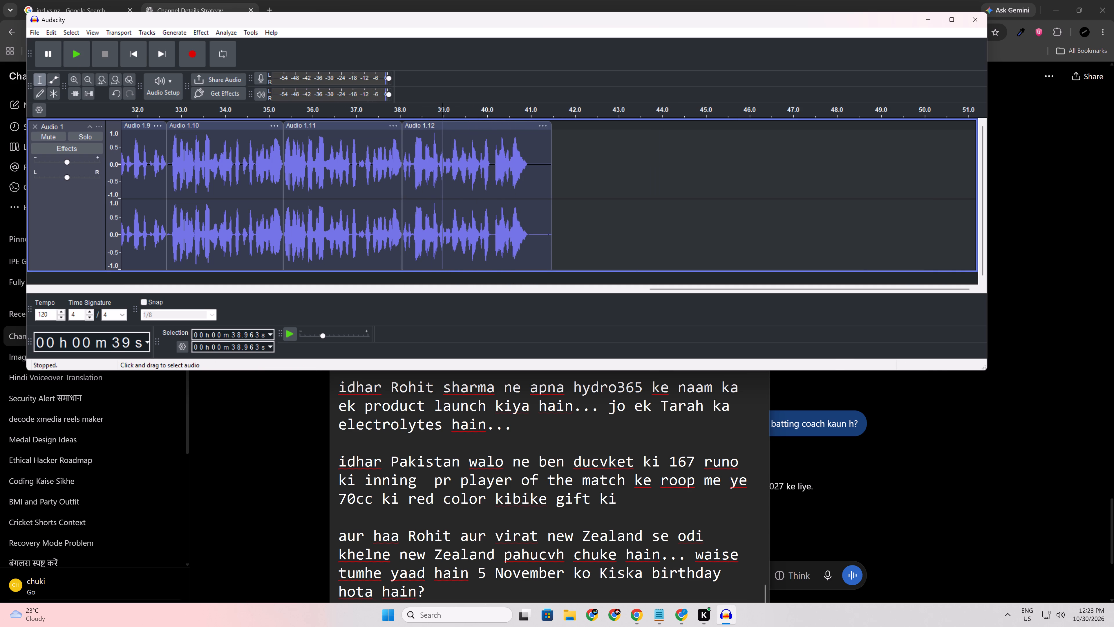
{"action": "key", "text": "space"}
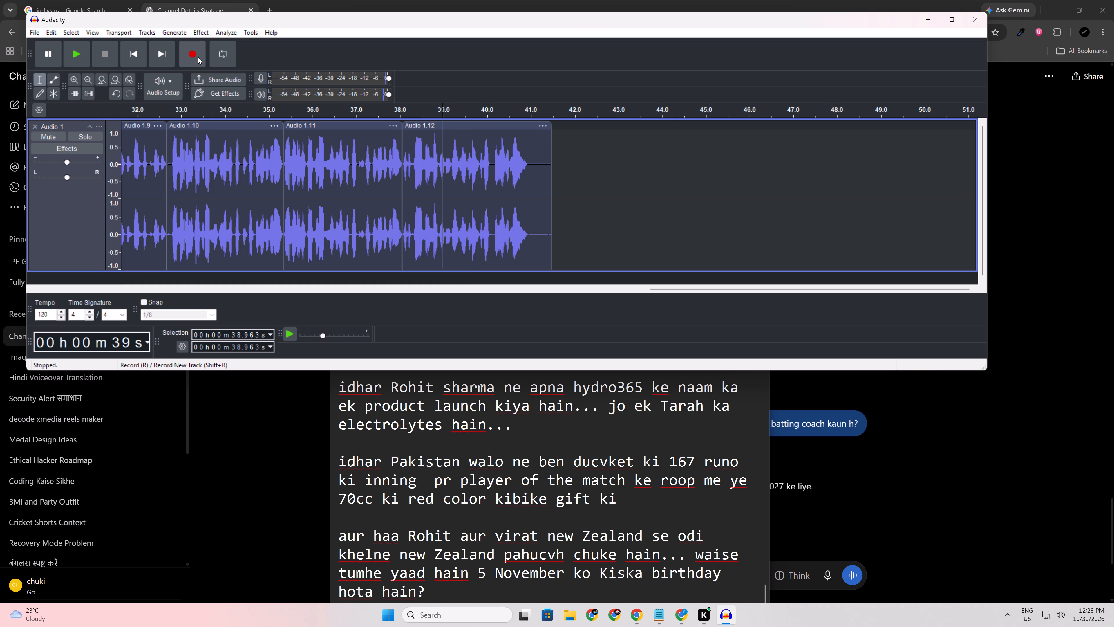
Record the next section from about 41.5 seconds, play its last take, and cut the audio between about 40.9 and 49.3 seconds.
{"action": "left_click", "coordinate": [196, 57]}
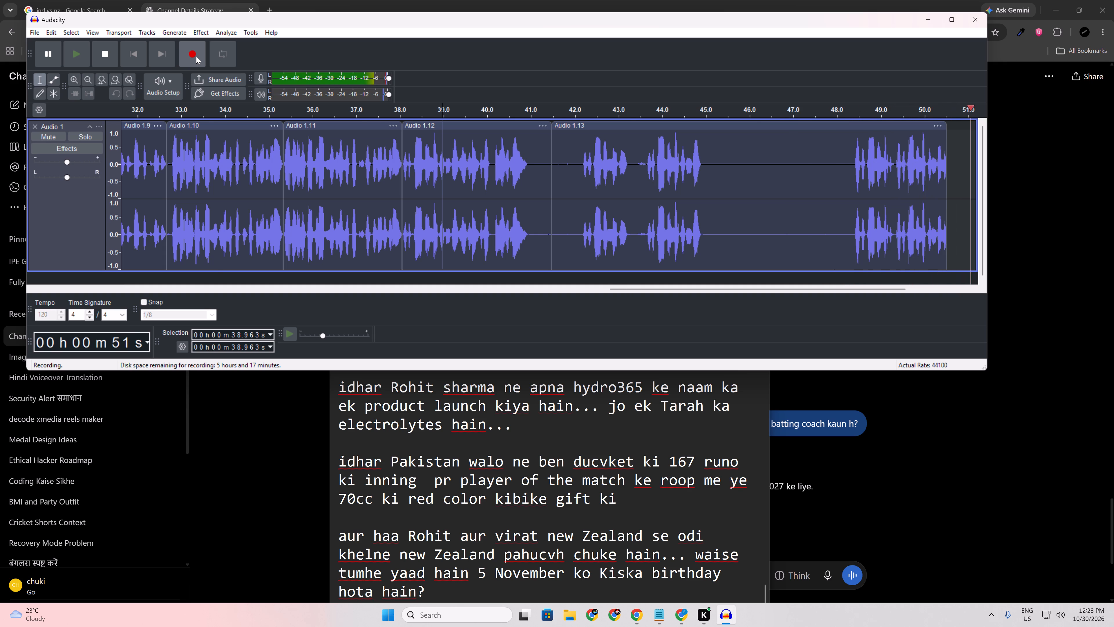
{"action": "key", "text": "space"}
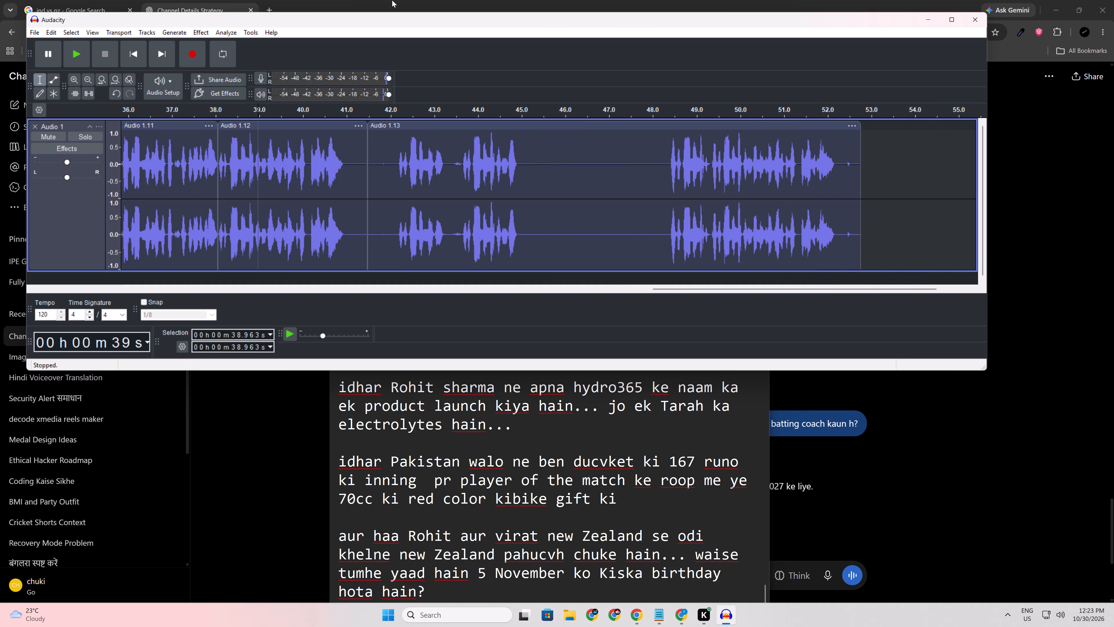
{"action": "left_click", "coordinate": [668, 180]}
{"action": "key", "text": "space"}
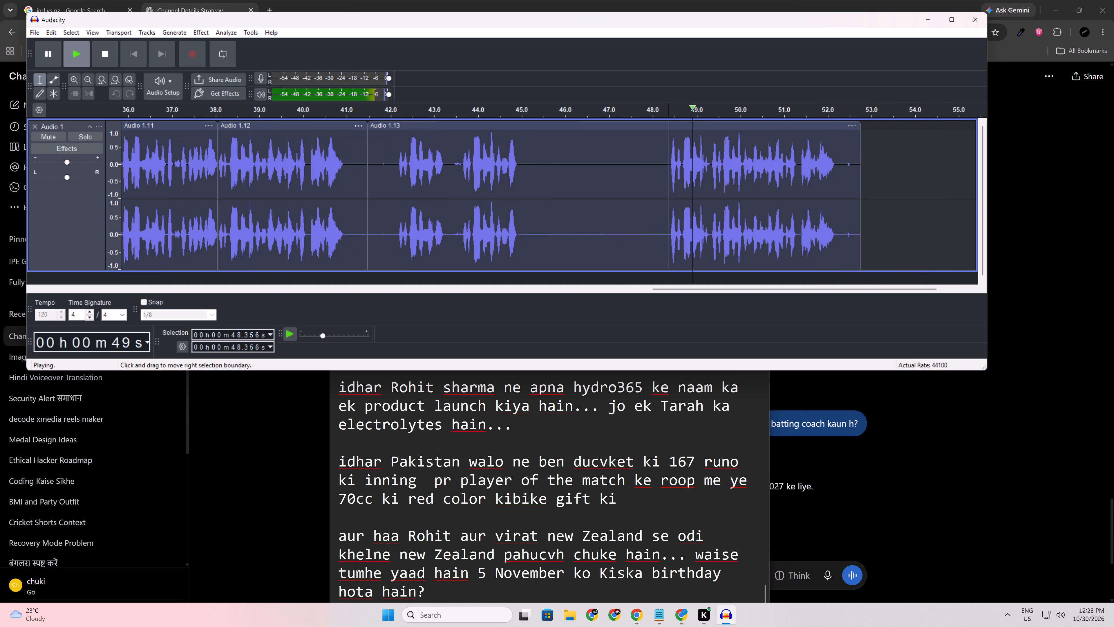
{"action": "left_click_drag", "start_coordinate": [668, 180], "coordinate": [350, 186]}
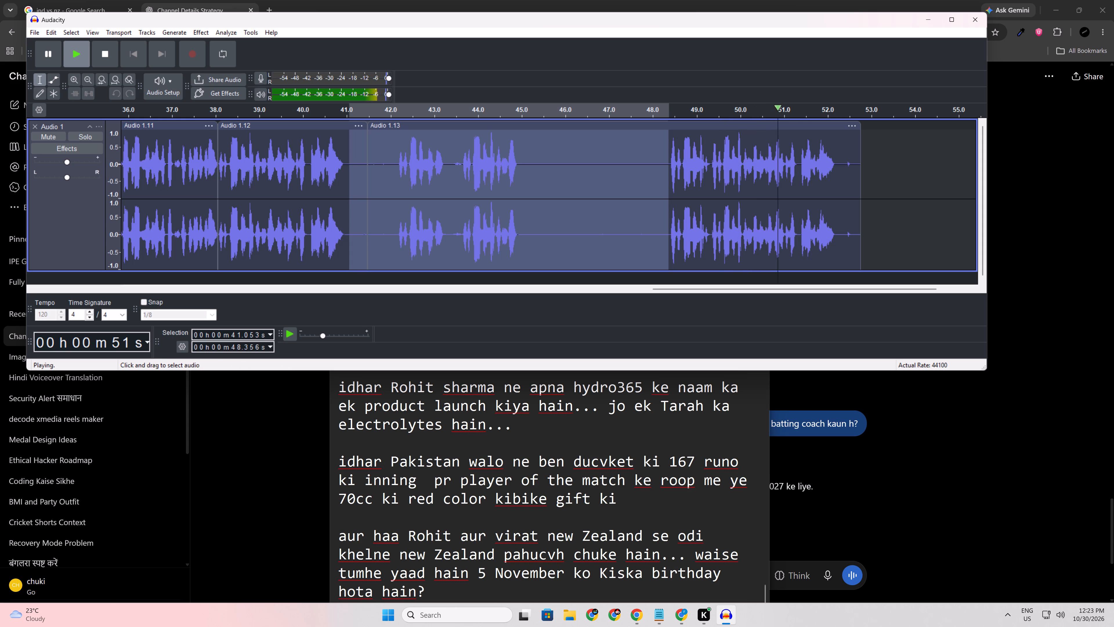
{"action": "left_click_drag", "start_coordinate": [712, 177], "coordinate": [371, 215]}
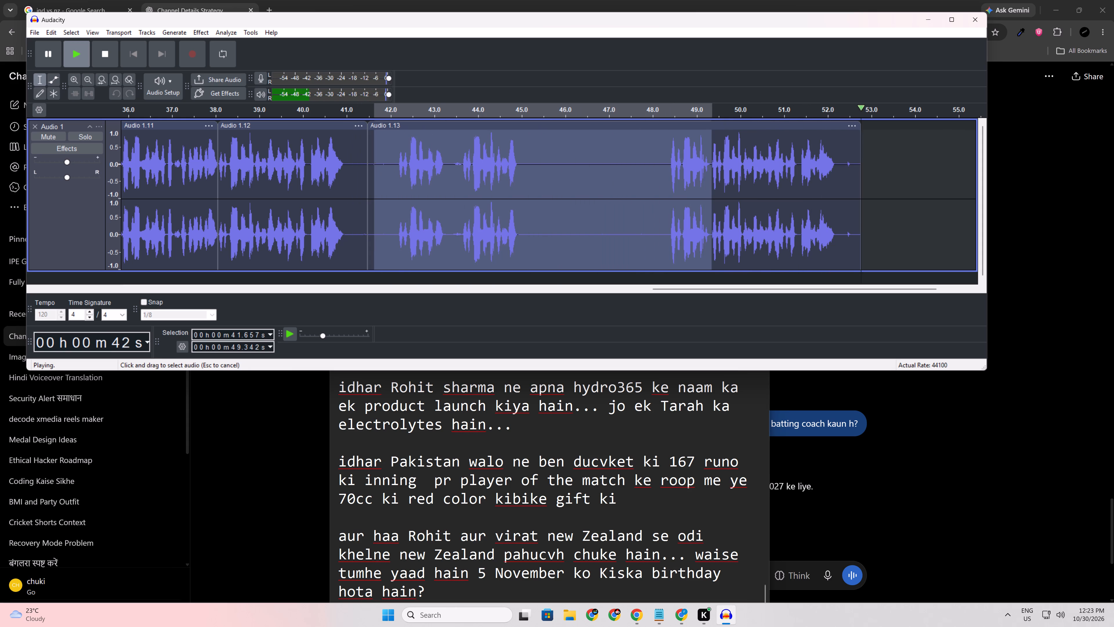
{"action": "left_click_drag", "start_coordinate": [371, 215], "coordinate": [345, 221]}
{"action": "key", "text": "Delete"}
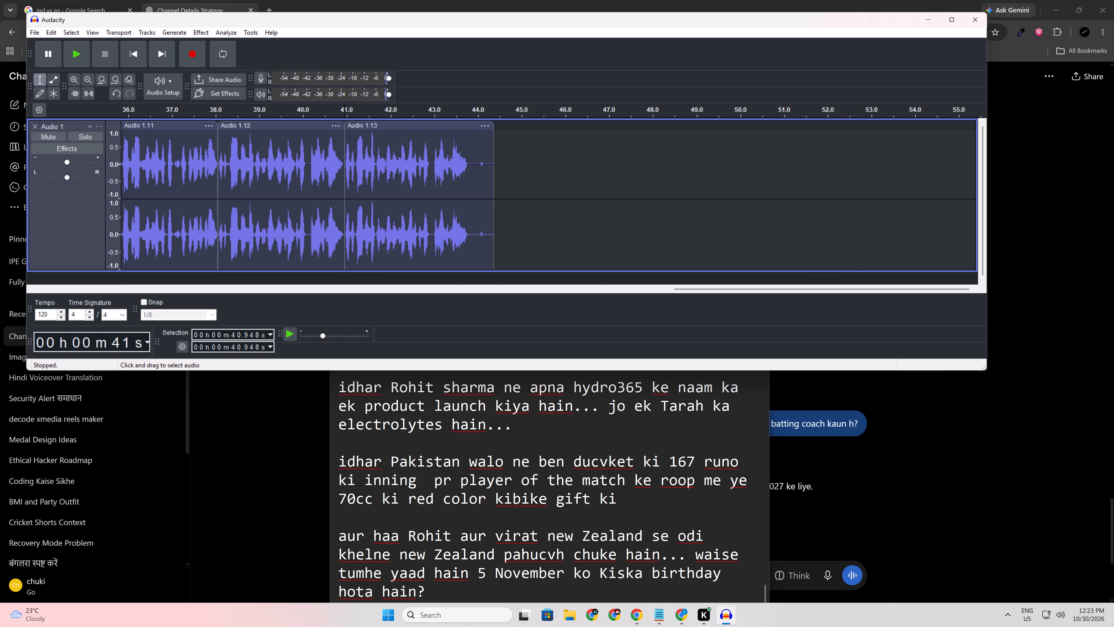
Trim the trailing silence after about 43.8 seconds.
{"action": "left_click_drag", "start_coordinate": [527, 179], "coordinate": [469, 190]}
{"action": "key", "text": "Delete"}
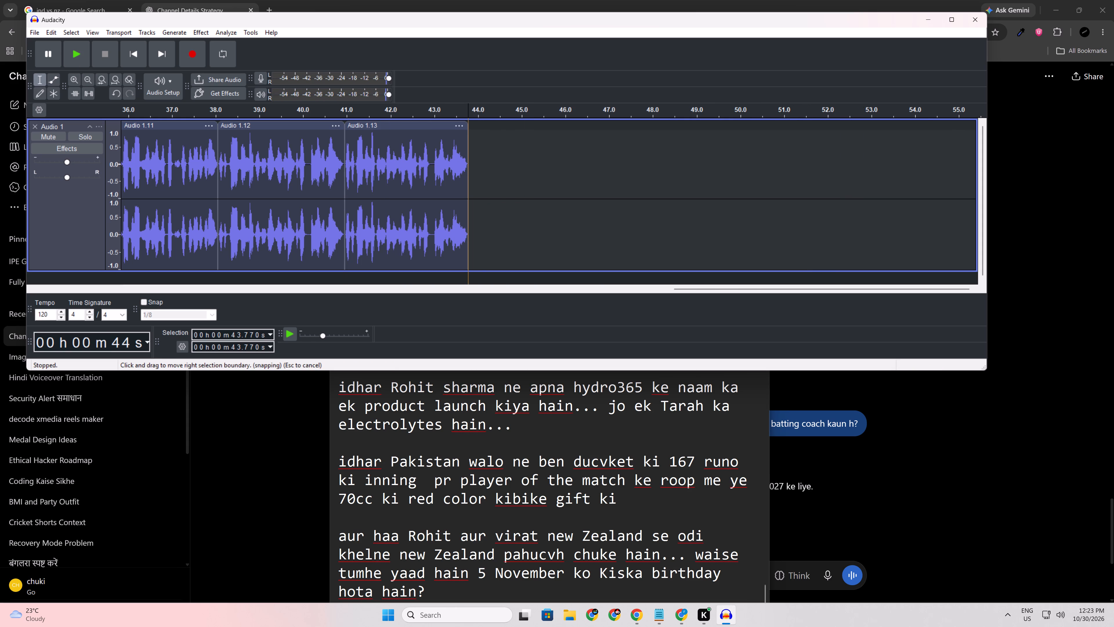
Record the next section from about 43.8 seconds, play its first take, and cut the audio between about 43.8 and 47.1 seconds.
{"action": "left_click", "coordinate": [193, 56]}
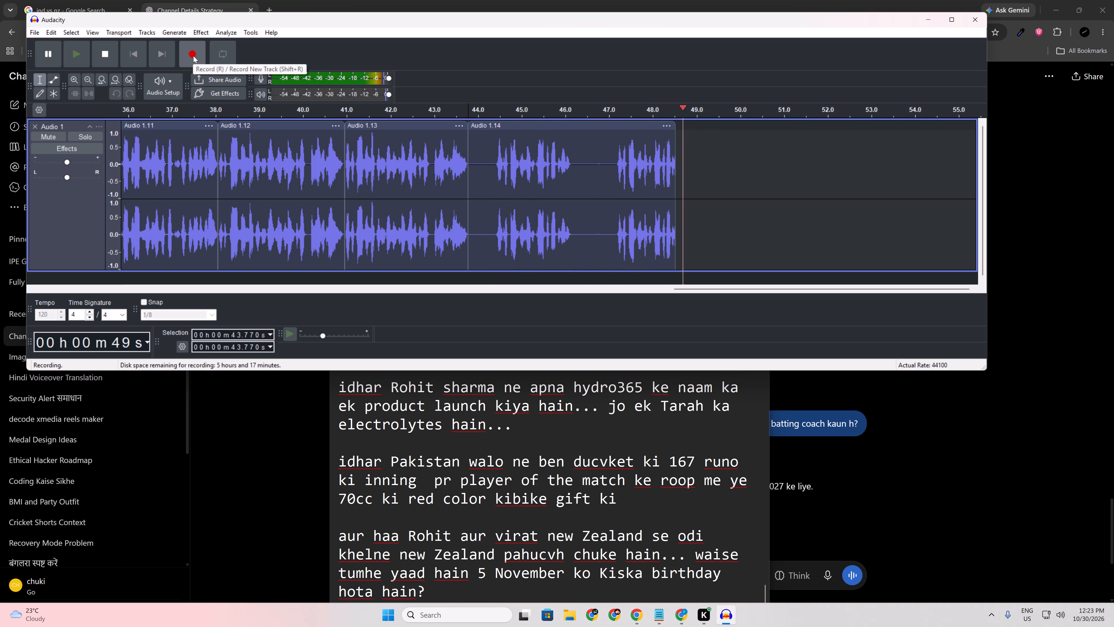
{"action": "key", "text": "space"}
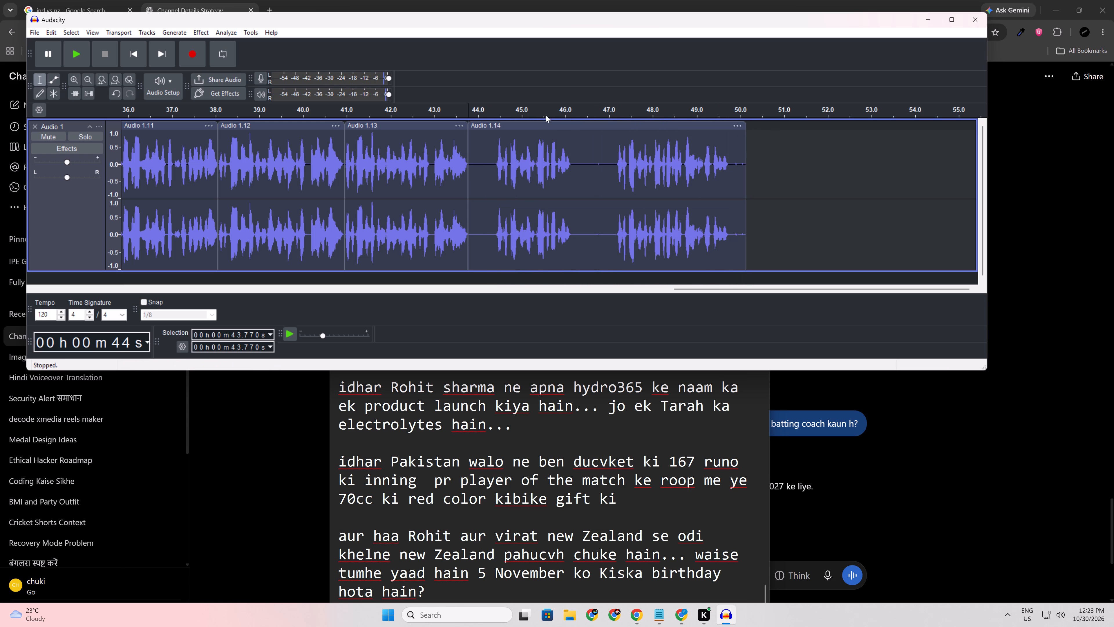
{"action": "left_click", "coordinate": [495, 166]}
{"action": "key", "text": "space"}
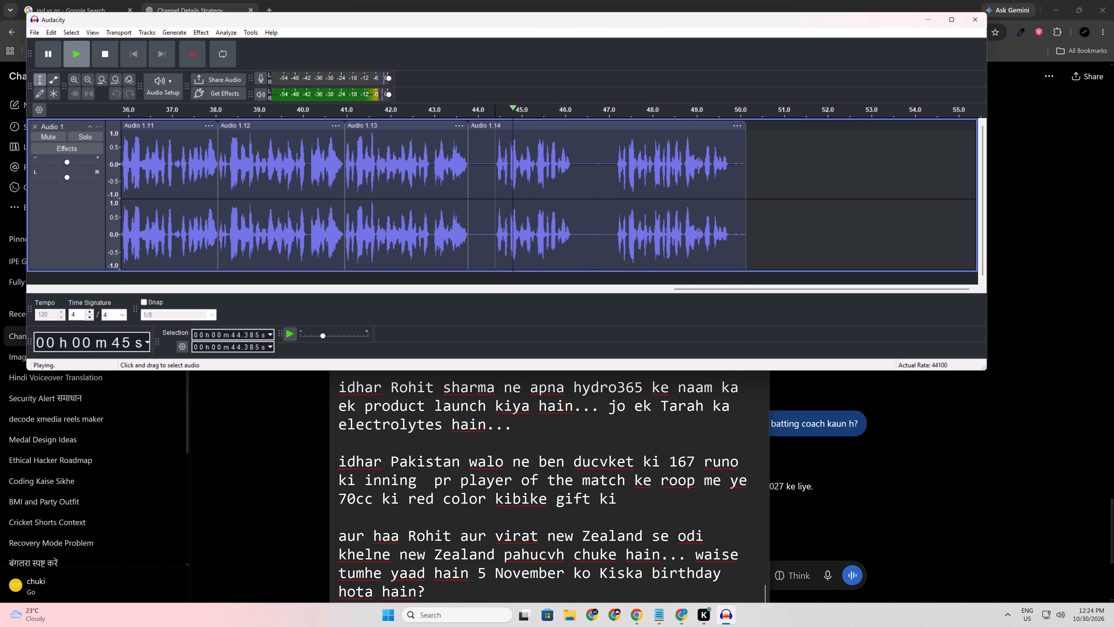
{"action": "left_click_drag", "start_coordinate": [470, 173], "coordinate": [614, 176]}
{"action": "key", "text": "space"}
{"action": "key", "text": "Delete"}
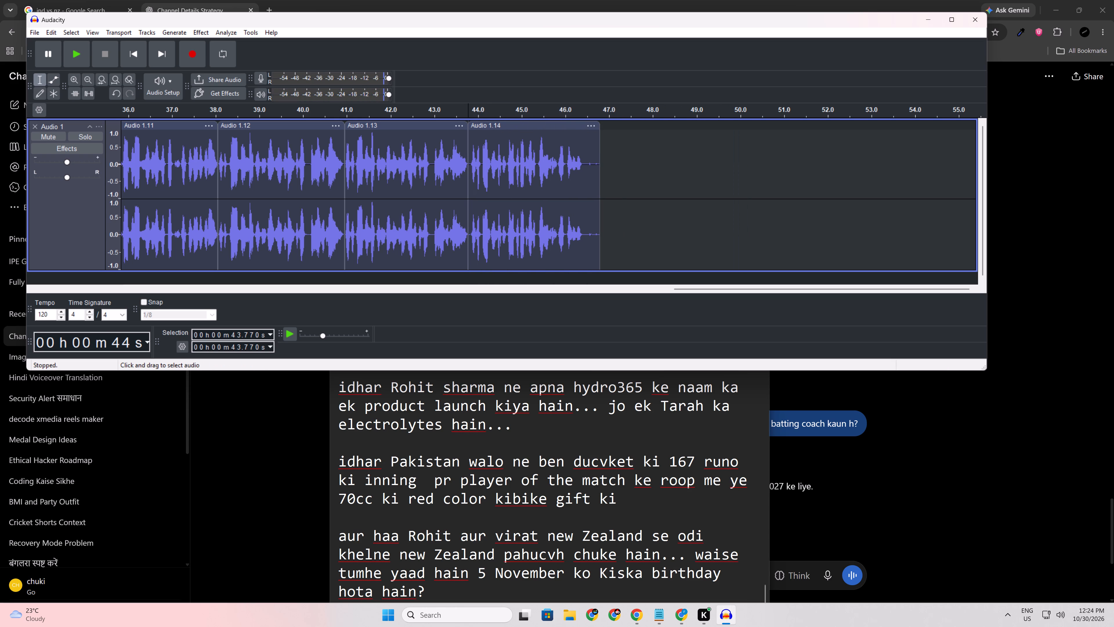
Trim the trailing silence after about 46.4 seconds.
{"action": "left_click_drag", "start_coordinate": [615, 176], "coordinate": [583, 185]}
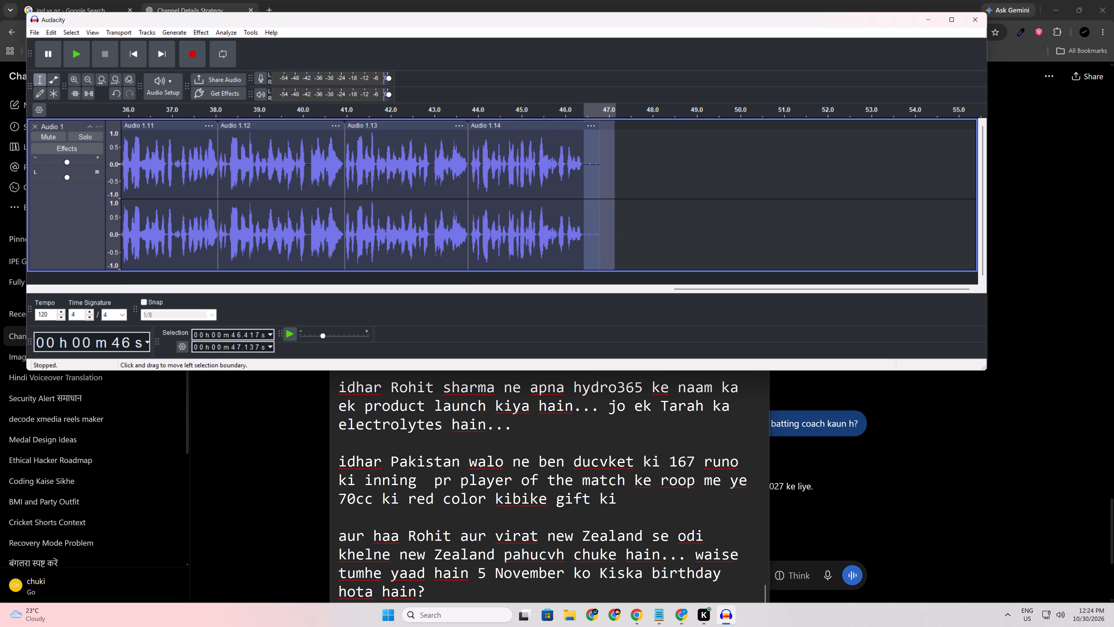
{"action": "key", "text": "Delete"}
Record the next section from about 46.4 seconds, play its last take, and cut the audio between about 46.4 and 49.7 seconds.
{"action": "left_click", "coordinate": [201, 57]}
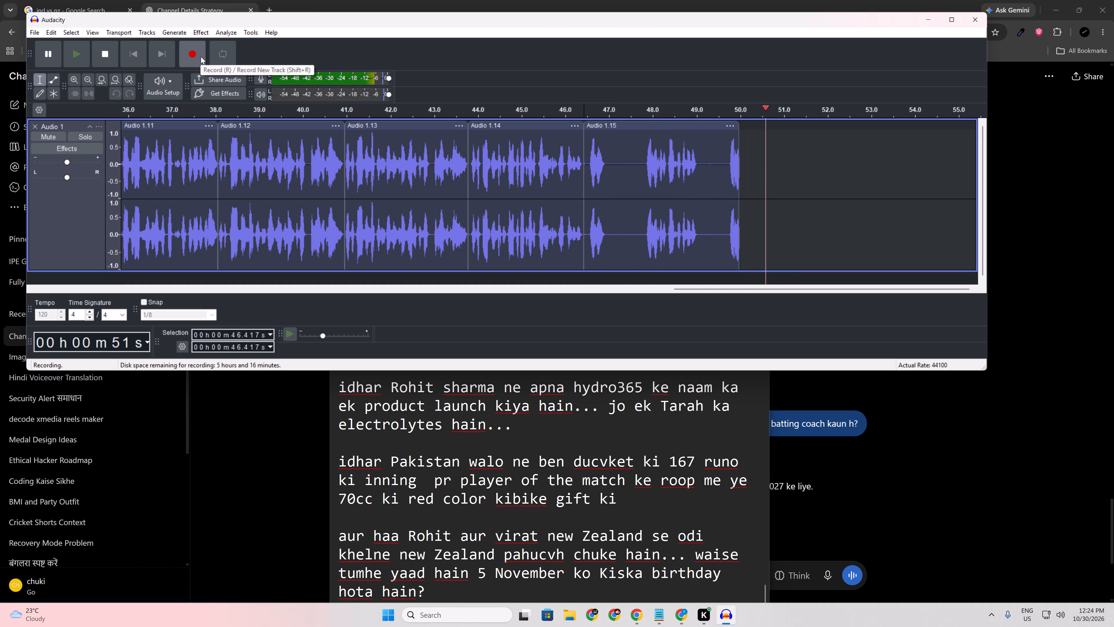
{"action": "key", "text": "space"}
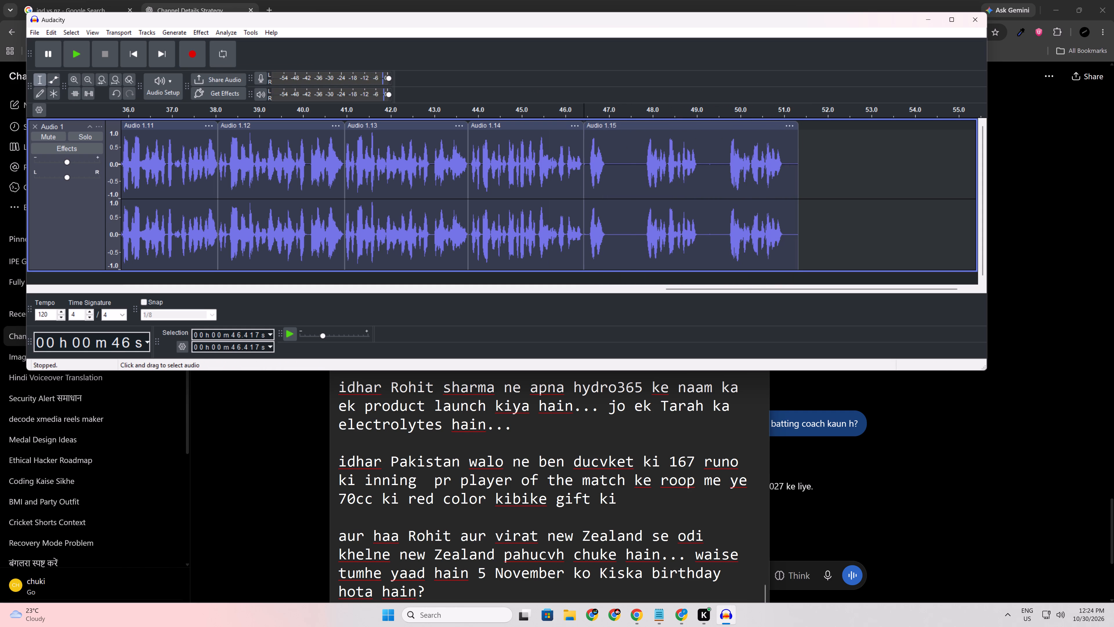
{"action": "left_click", "coordinate": [730, 174]}
{"action": "key", "text": "space"}
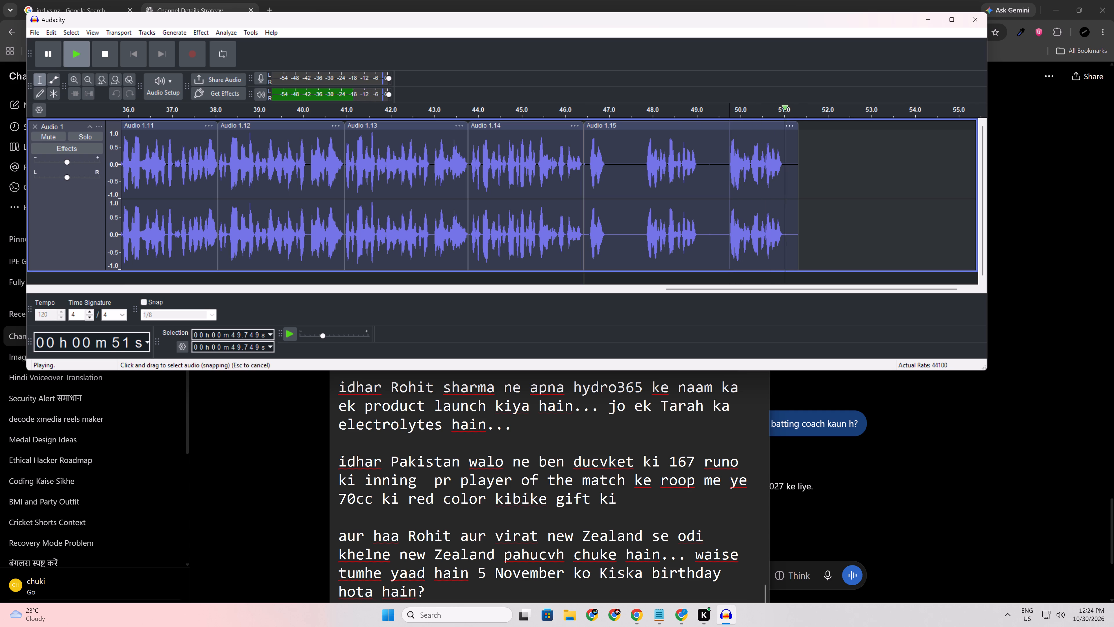
{"action": "left_click_drag", "start_coordinate": [582, 176], "coordinate": [727, 203]}
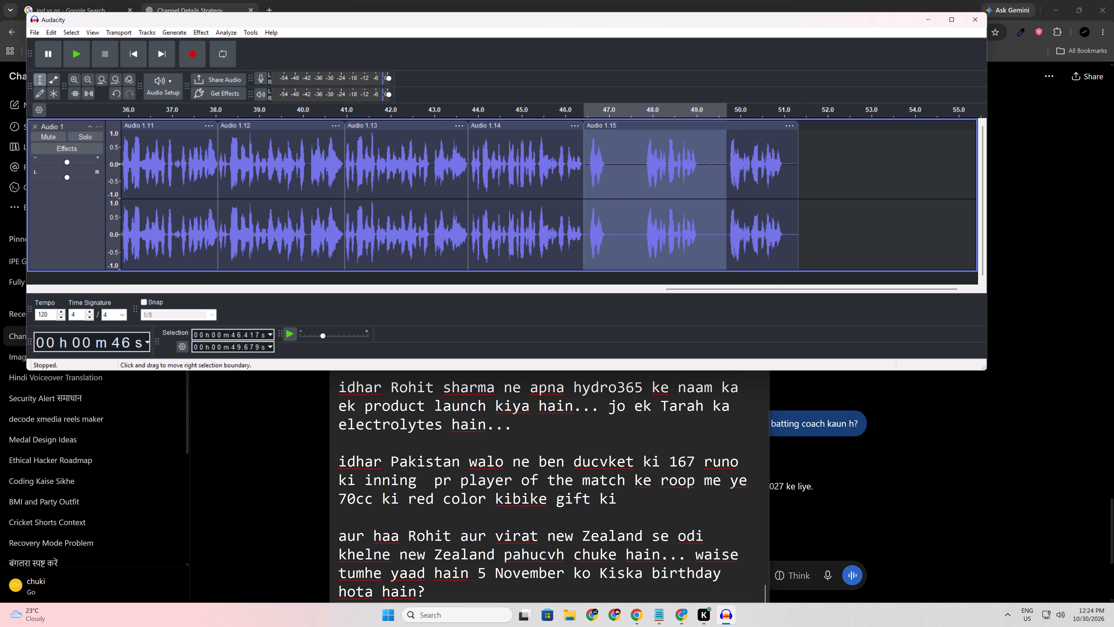
{"action": "key", "text": "Delete"}
Trim the trailing silence after about 47.7 seconds.
{"action": "left_click_drag", "start_coordinate": [679, 174], "coordinate": [639, 182]}
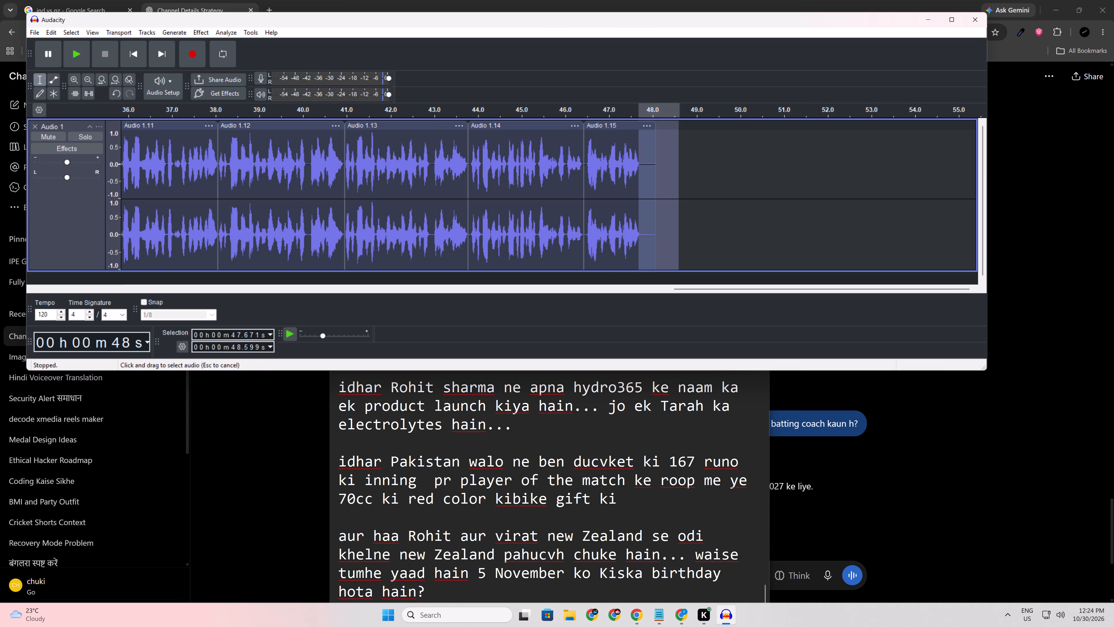
{"action": "left_click_drag", "start_coordinate": [639, 182], "coordinate": [642, 182]}
{"action": "key", "text": "Delete"}
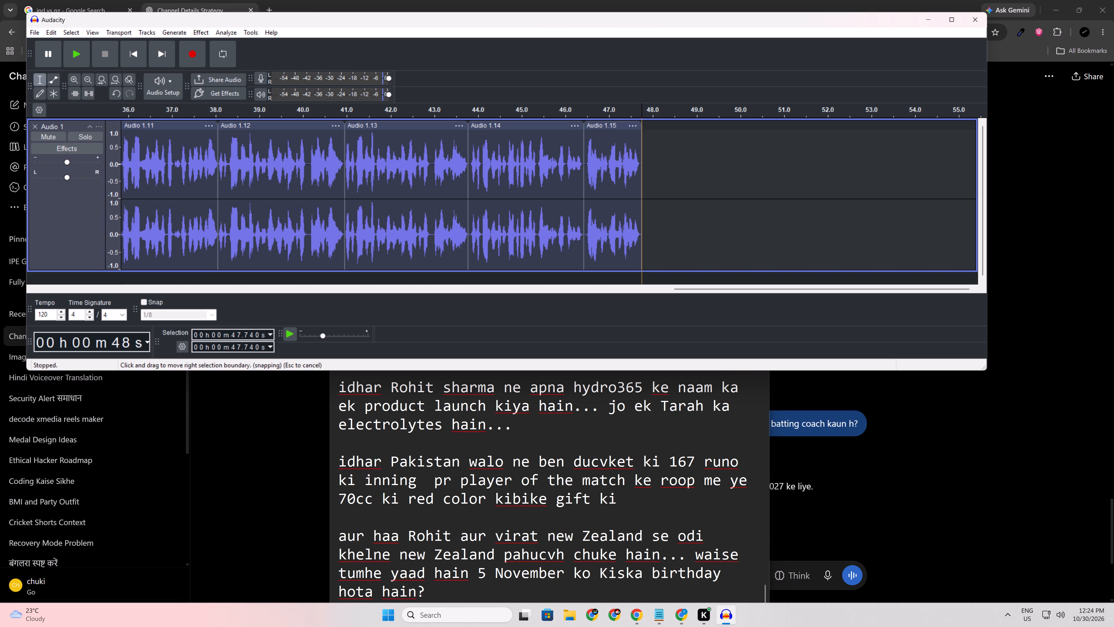
Select the whole recording and join all its clips into a single clip.
{"action": "double_click", "coordinate": [295, 163]}
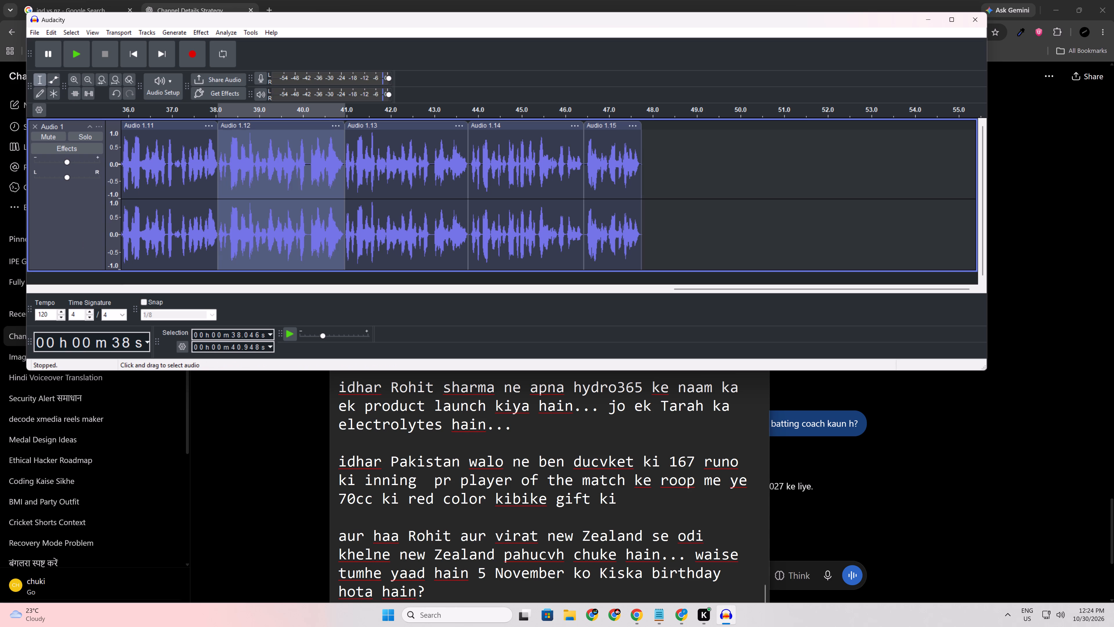
{"action": "key", "text": "ctrl+a"}
{"action": "right_click", "coordinate": [295, 163]}
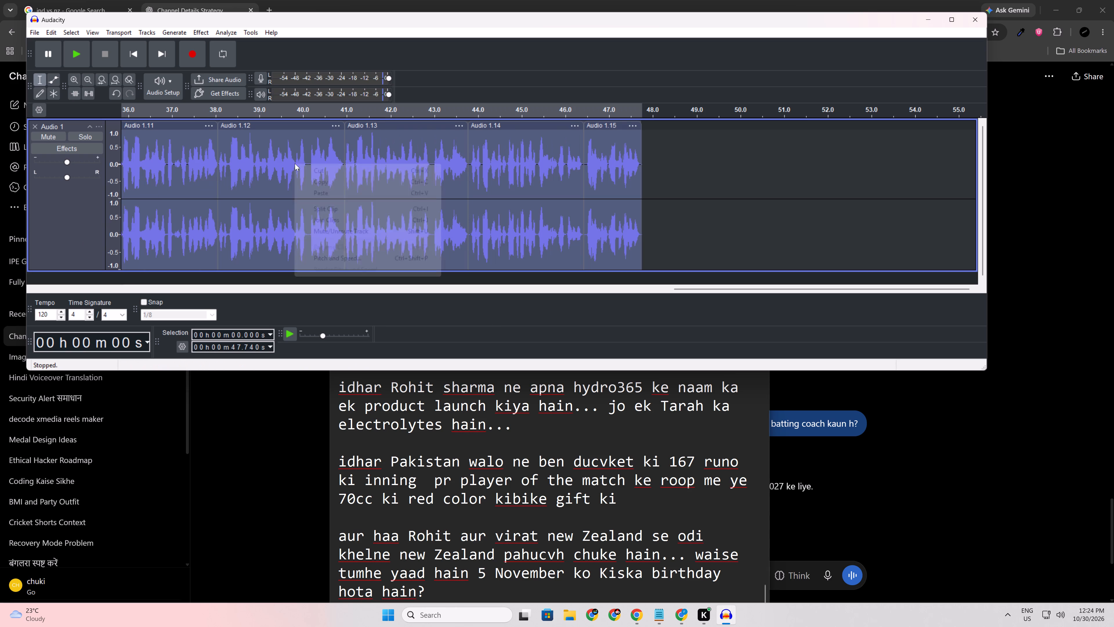
{"action": "left_click", "coordinate": [330, 218]}
Maximize the audio editor window.
{"action": "double_click", "coordinate": [389, 19]}
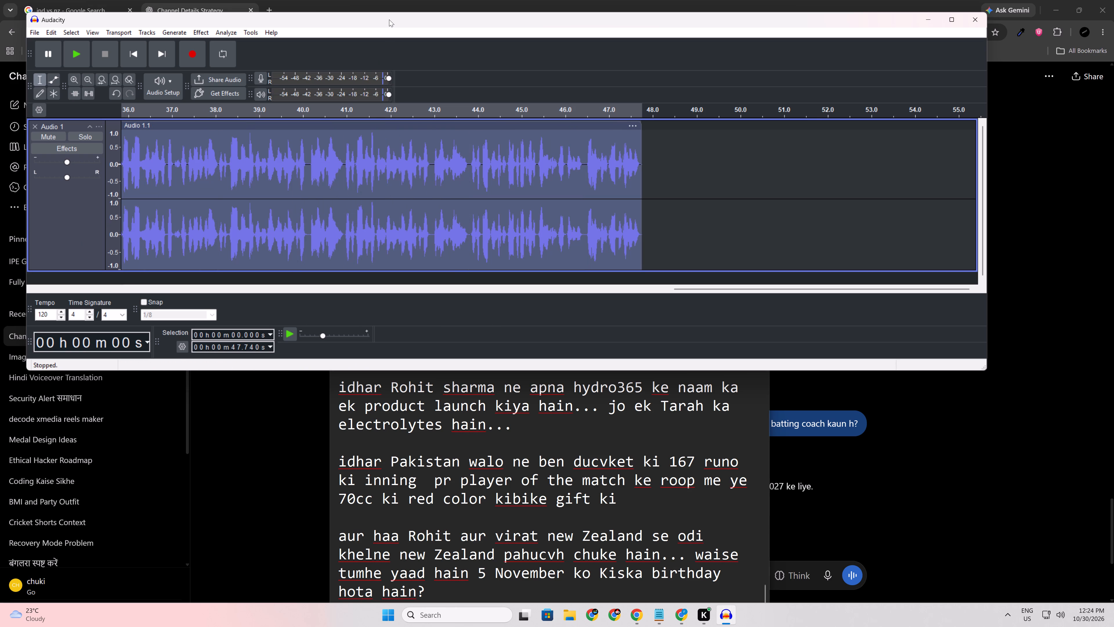
Return to the beginning of the joined recording and cut the thin sliver of silence before the first word.
{"action": "left_click_drag", "start_coordinate": [870, 520], "coordinate": [272, 528]}
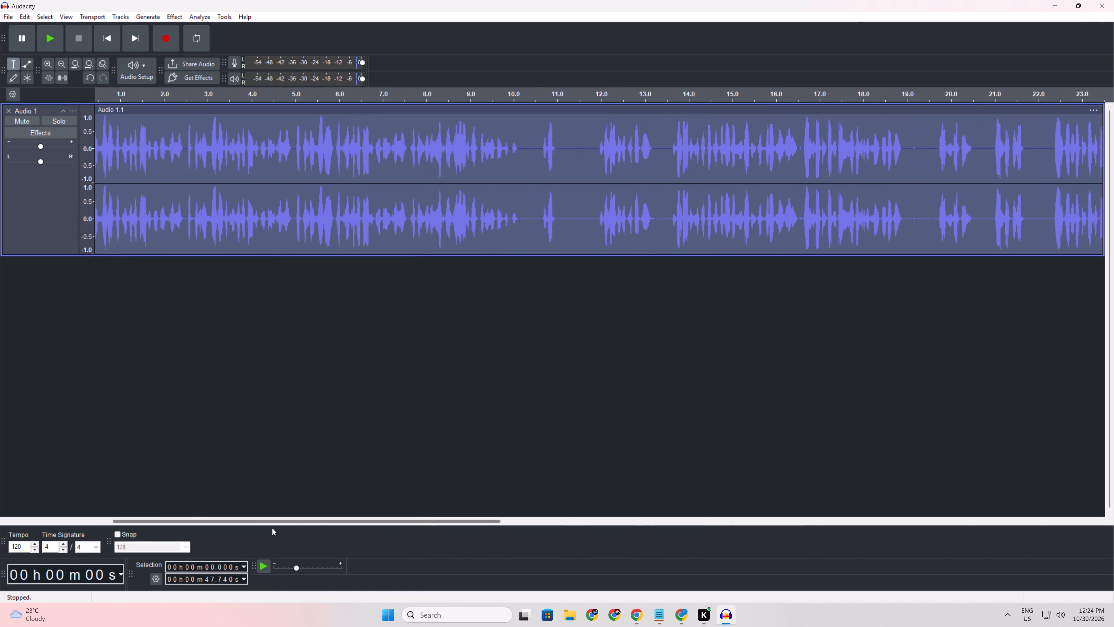
{"action": "left_click_drag", "start_coordinate": [272, 528], "coordinate": [209, 540]}
{"action": "left_click", "coordinate": [96, 239]}
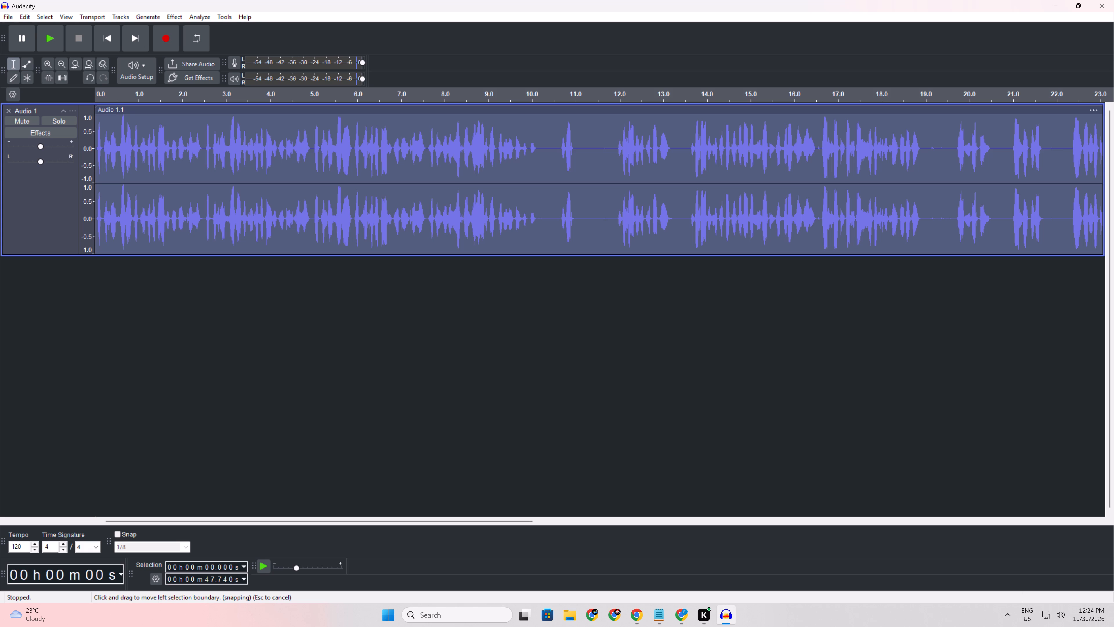
{"action": "scroll", "coordinate": [96, 239], "scroll_direction": "up", "scroll_amount": 3, "text": "ctrl"}
{"action": "left_click", "coordinate": [96, 239]}
{"action": "left_click_drag", "start_coordinate": [99, 238], "coordinate": [62, 245]}
{"action": "key", "text": "Delete"}
Play the opening takes and delete the unwanted first take, from the start to about 2.5 seconds.
{"action": "key", "text": "space"}
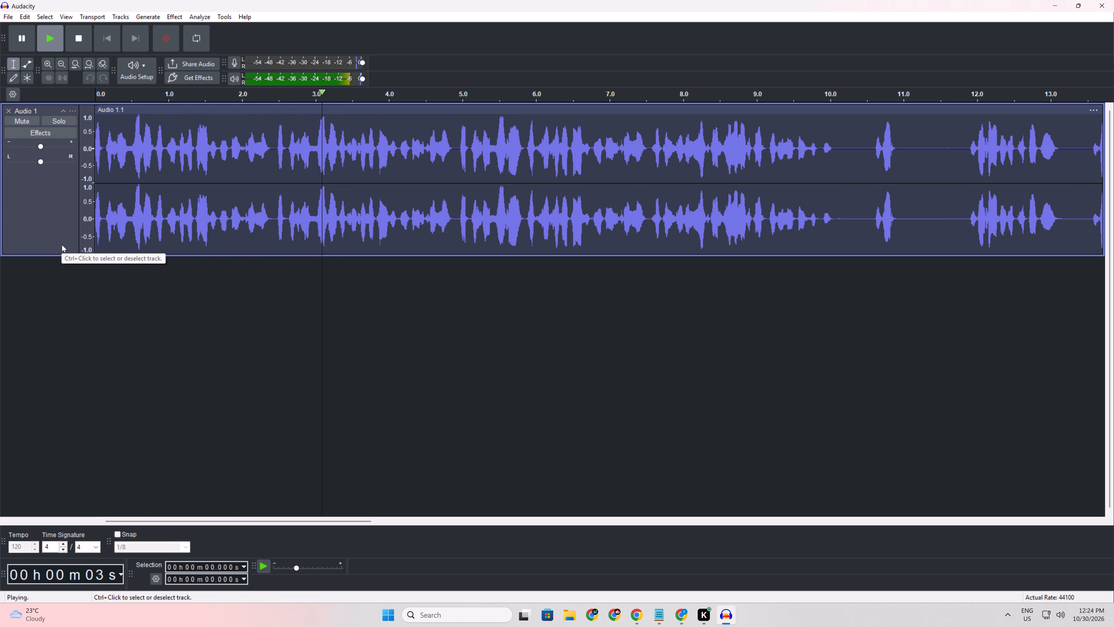
{"action": "key", "text": "space"}
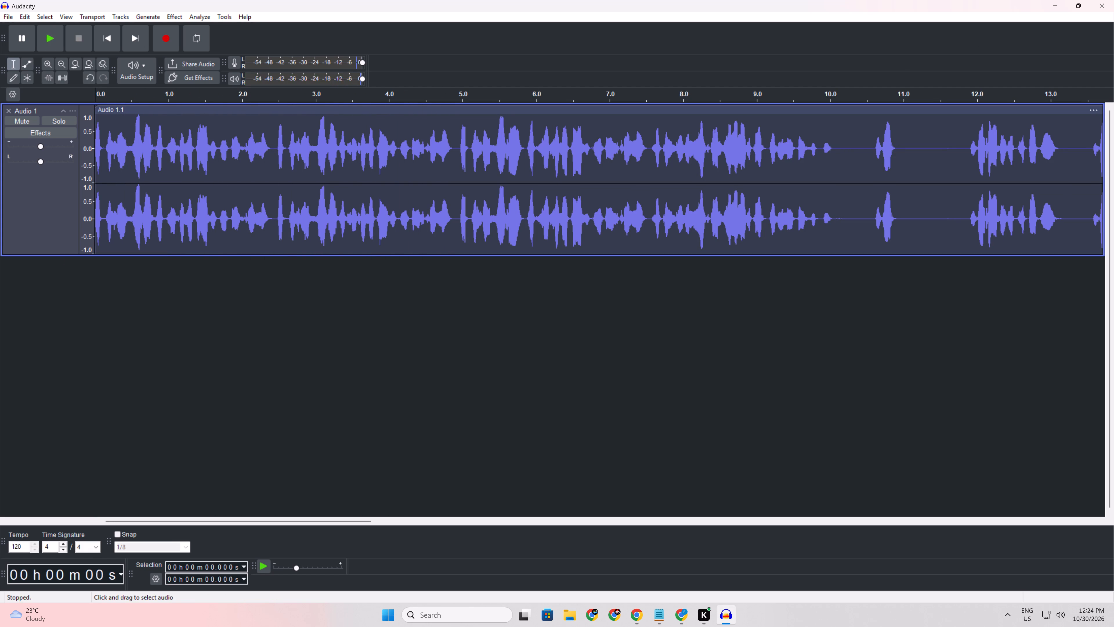
{"action": "left_click", "coordinate": [277, 161]}
{"action": "key", "text": "space"}
{"action": "scroll", "coordinate": [277, 161], "scroll_direction": "down", "scroll_amount": 2, "text": "ctrl"}
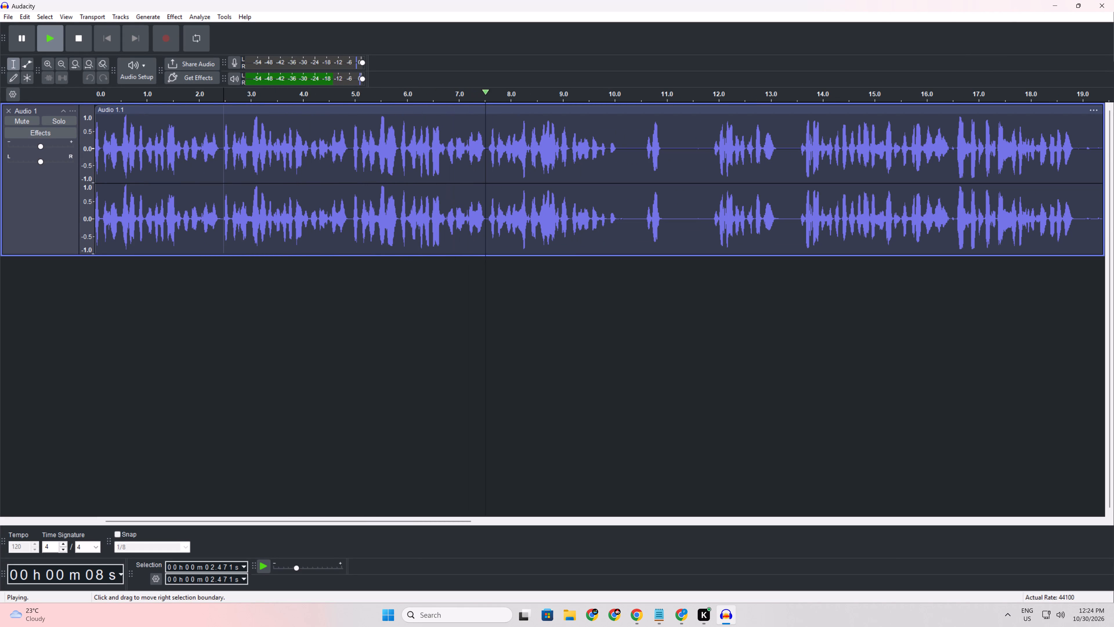
{"action": "left_click_drag", "start_coordinate": [224, 129], "coordinate": [32, 168]}
{"action": "key", "text": "space"}
{"action": "key", "text": "Delete"}
Play from the start and delete the repeated take between about 2.3 and 5.1 seconds.
{"action": "key", "text": "space"}
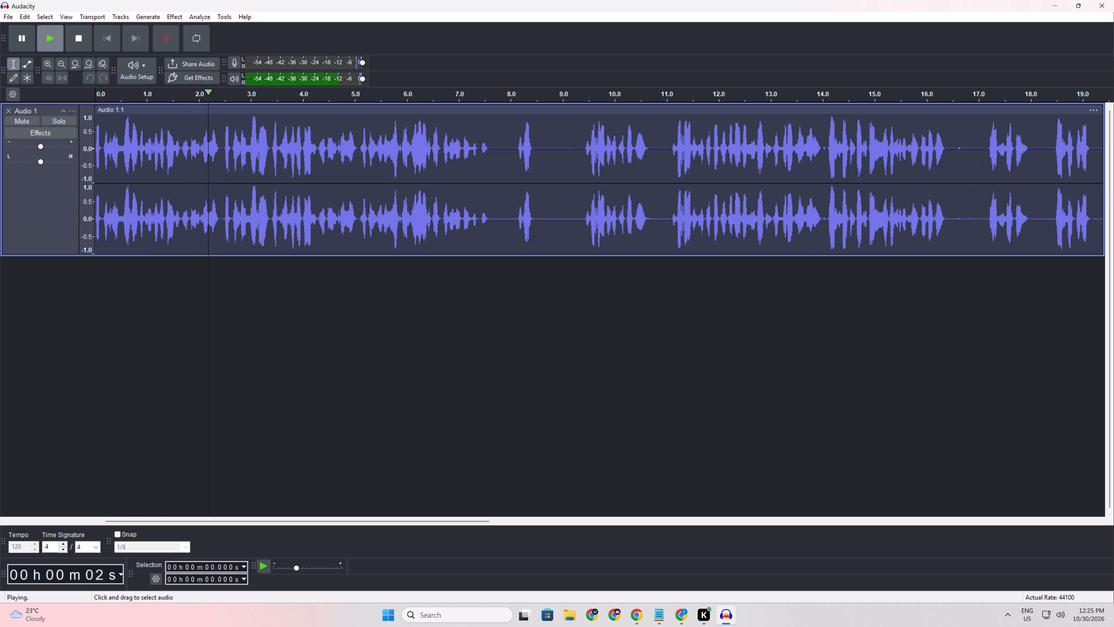
{"action": "left_click_drag", "start_coordinate": [216, 160], "coordinate": [334, 156]}
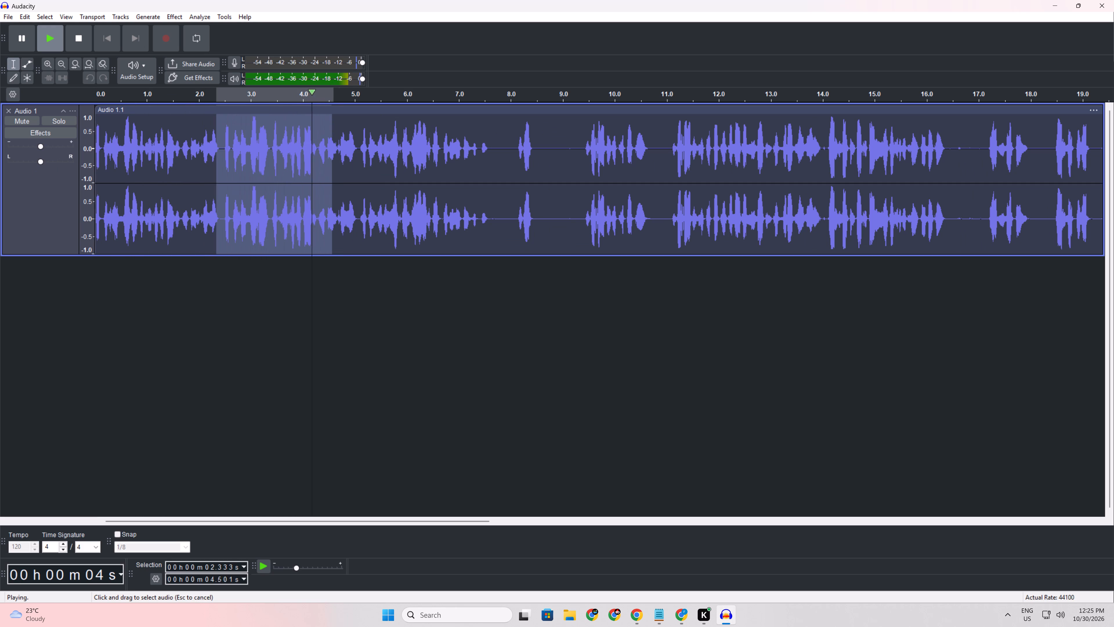
{"action": "left_click_drag", "start_coordinate": [334, 156], "coordinate": [357, 155]}
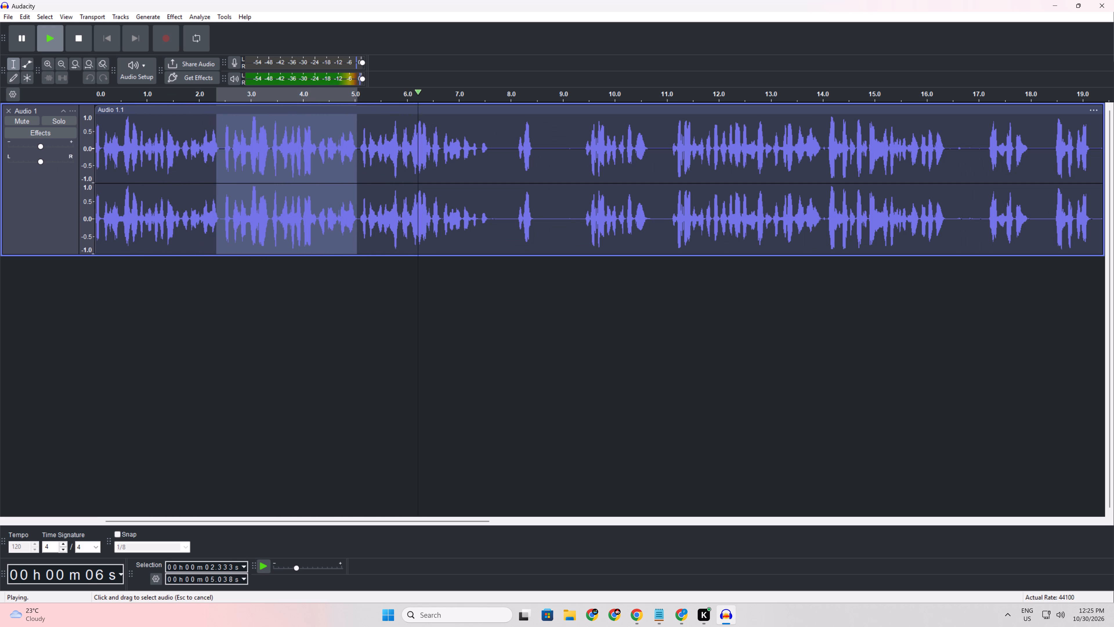
{"action": "left_click_drag", "start_coordinate": [357, 155], "coordinate": [358, 155]}
{"action": "key", "text": "space"}
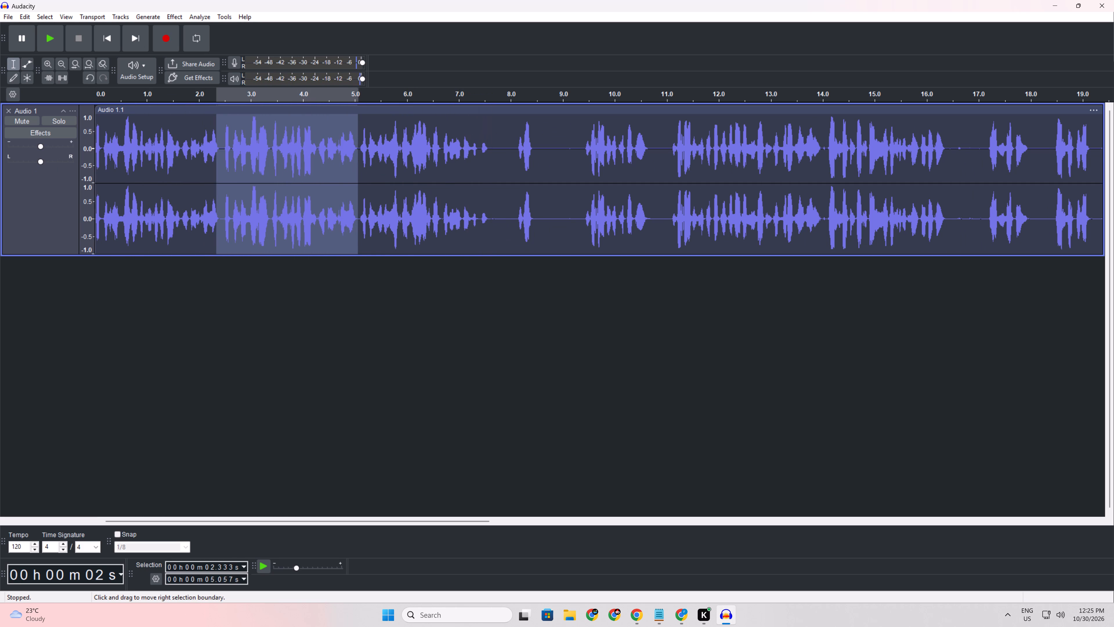
{"action": "key", "text": "Delete"}
Listen on from about 4.8 seconds and delete the audio between about 4.8 and 8.3 seconds.
{"action": "key", "text": "space"}
{"action": "left_click", "coordinate": [344, 158]}
{"action": "key", "text": "space"}
{"action": "key", "text": "space"}
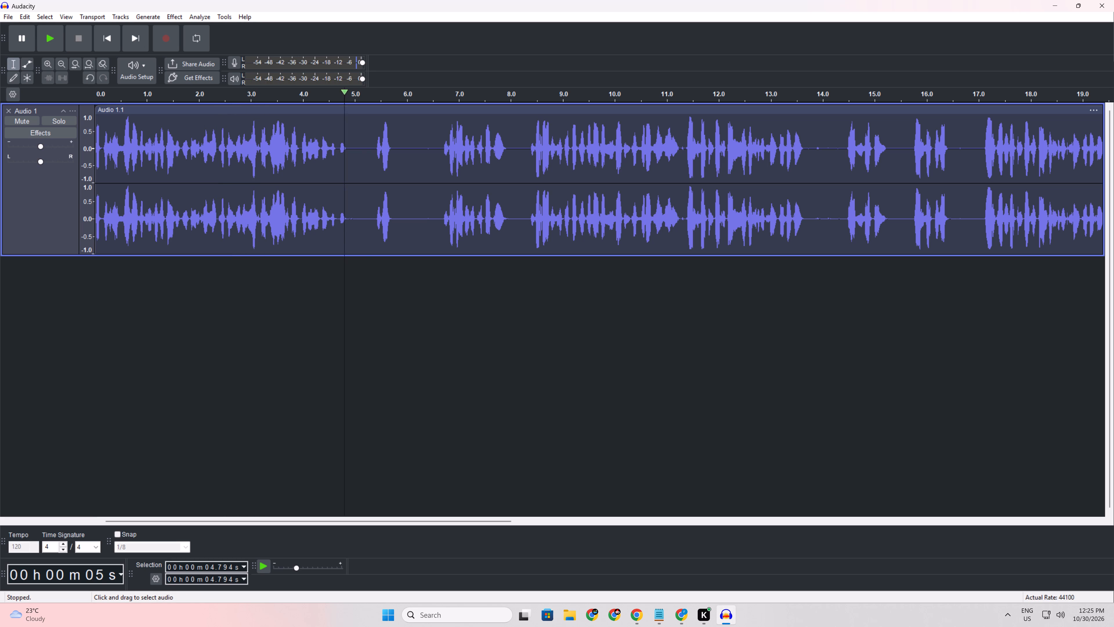
{"action": "left_click_drag", "start_coordinate": [347, 159], "coordinate": [774, 196]}
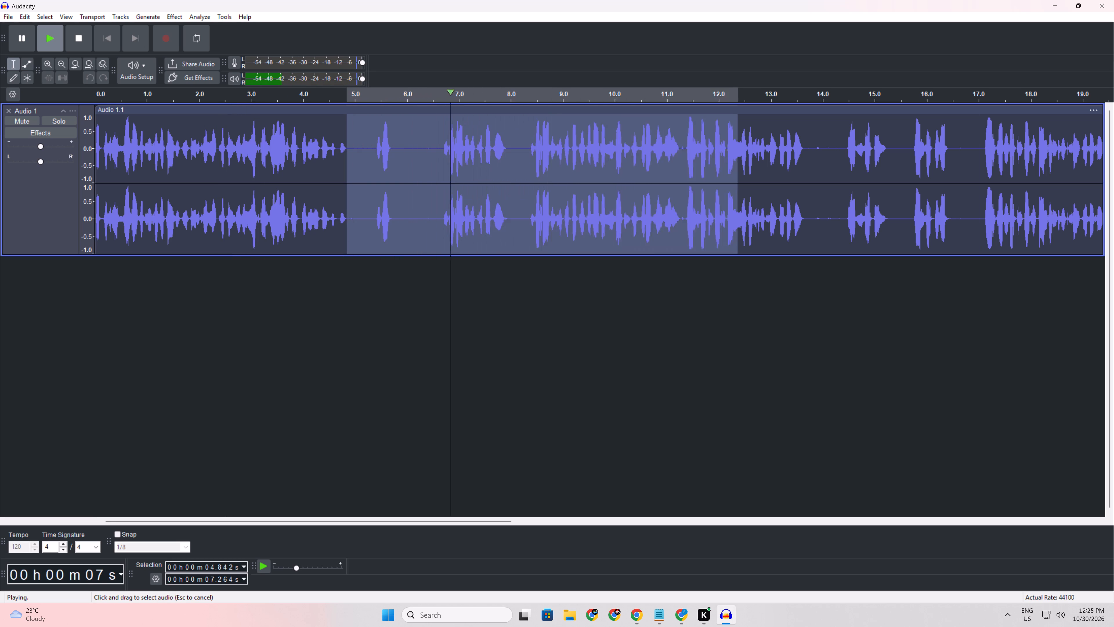
{"action": "left_click_drag", "start_coordinate": [774, 196], "coordinate": [308, 200]}
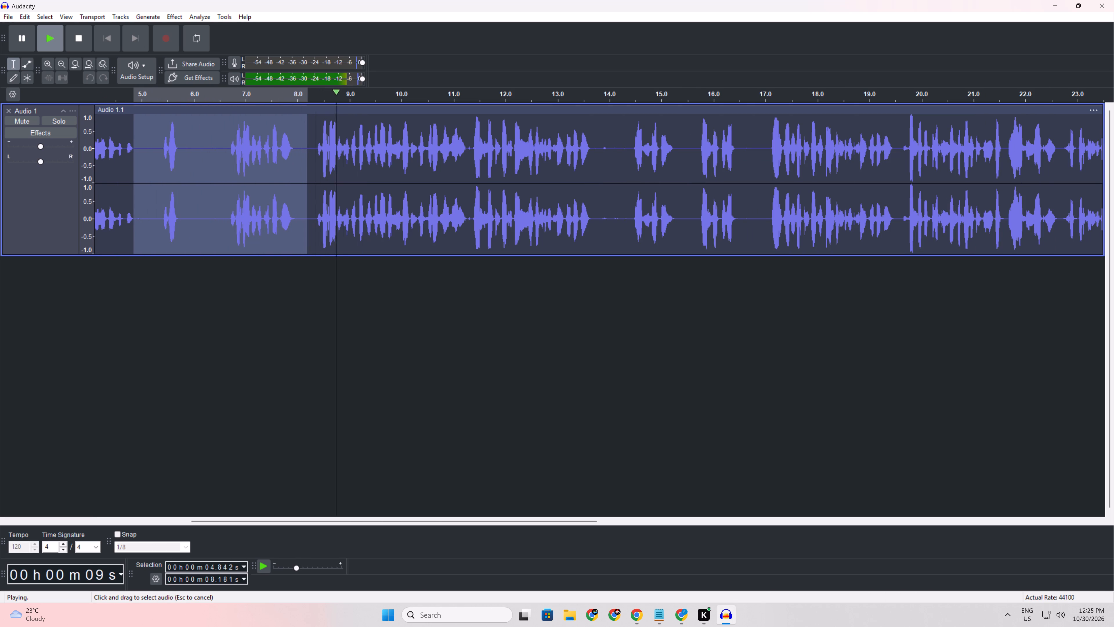
{"action": "left_click_drag", "start_coordinate": [308, 200], "coordinate": [311, 200]}
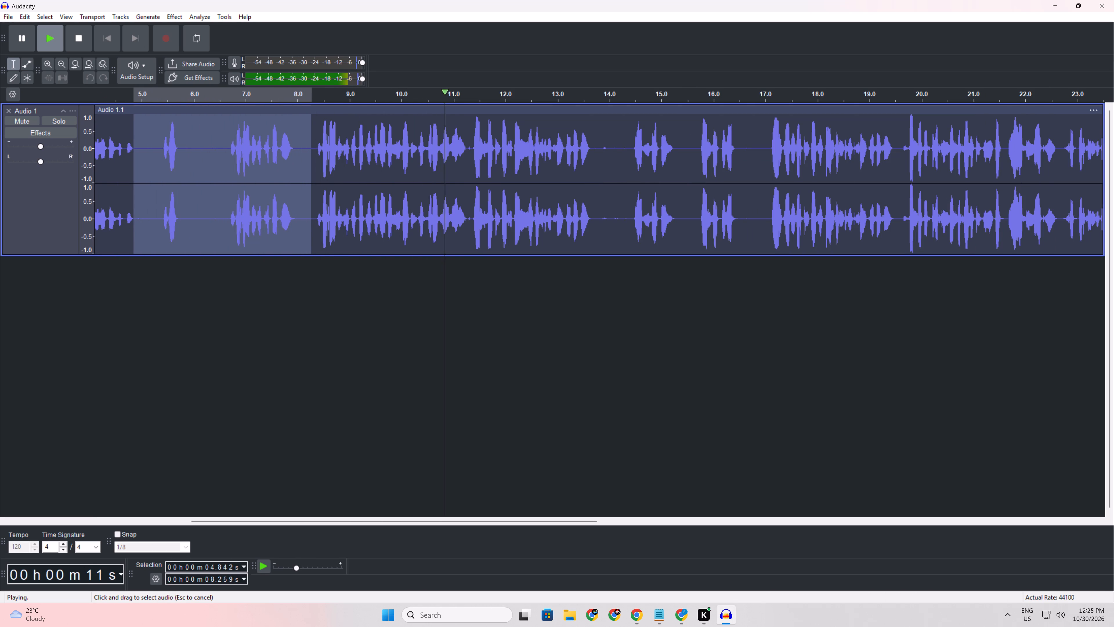
{"action": "left_click_drag", "start_coordinate": [311, 200], "coordinate": [316, 198]}
{"action": "key", "text": "space"}
{"action": "key", "text": "Delete"}
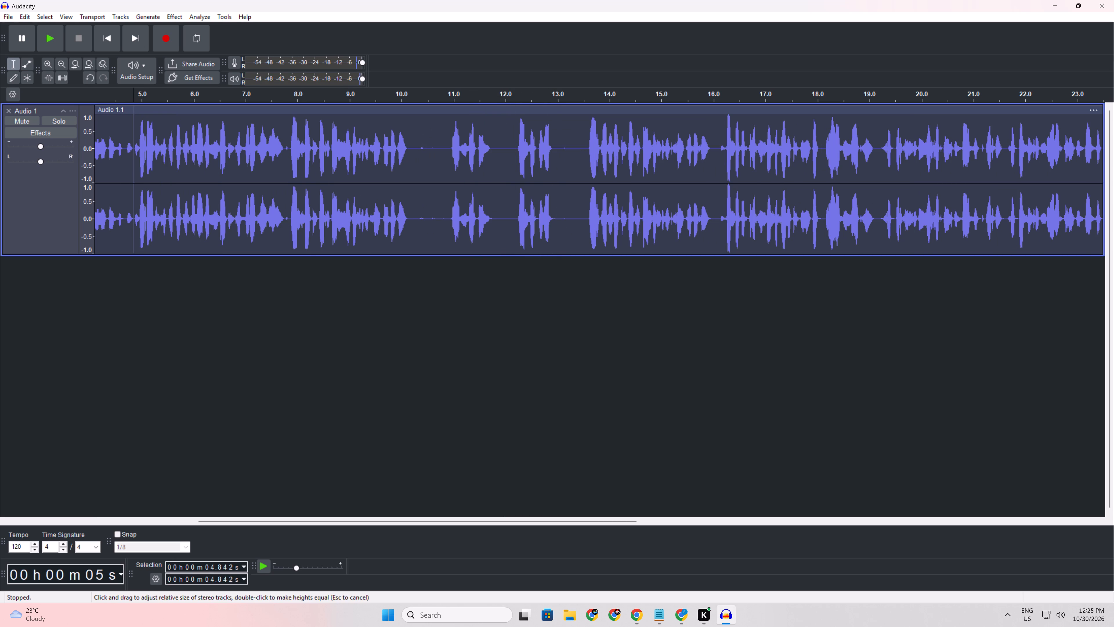
Play from about 7.8 seconds and delete the unwanted takes between about 7.8 and 13.5 seconds.
{"action": "left_click", "coordinate": [288, 162]}
{"action": "key", "text": "space"}
{"action": "left_click_drag", "start_coordinate": [286, 162], "coordinate": [307, 161]}
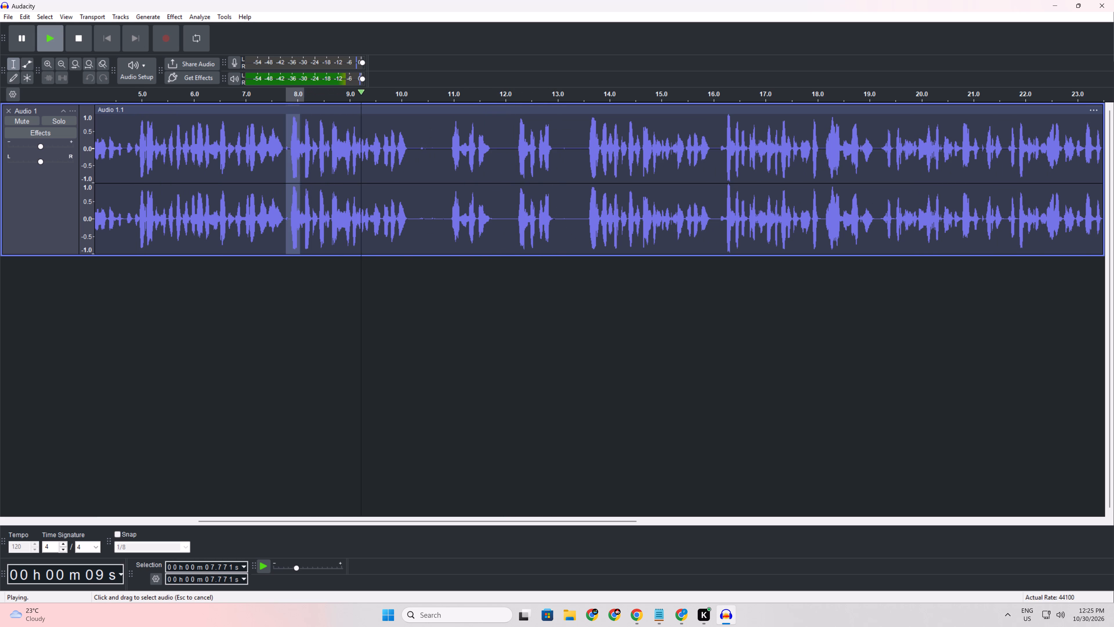
{"action": "left_click_drag", "start_coordinate": [307, 161], "coordinate": [582, 167]}
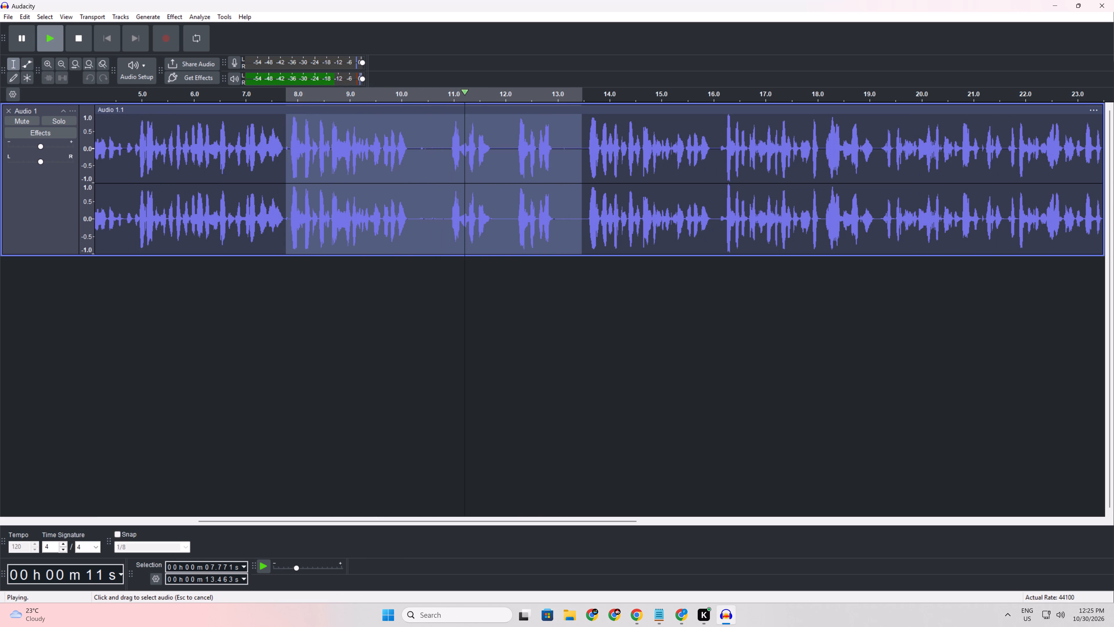
{"action": "left_click_drag", "start_coordinate": [582, 167], "coordinate": [585, 167]}
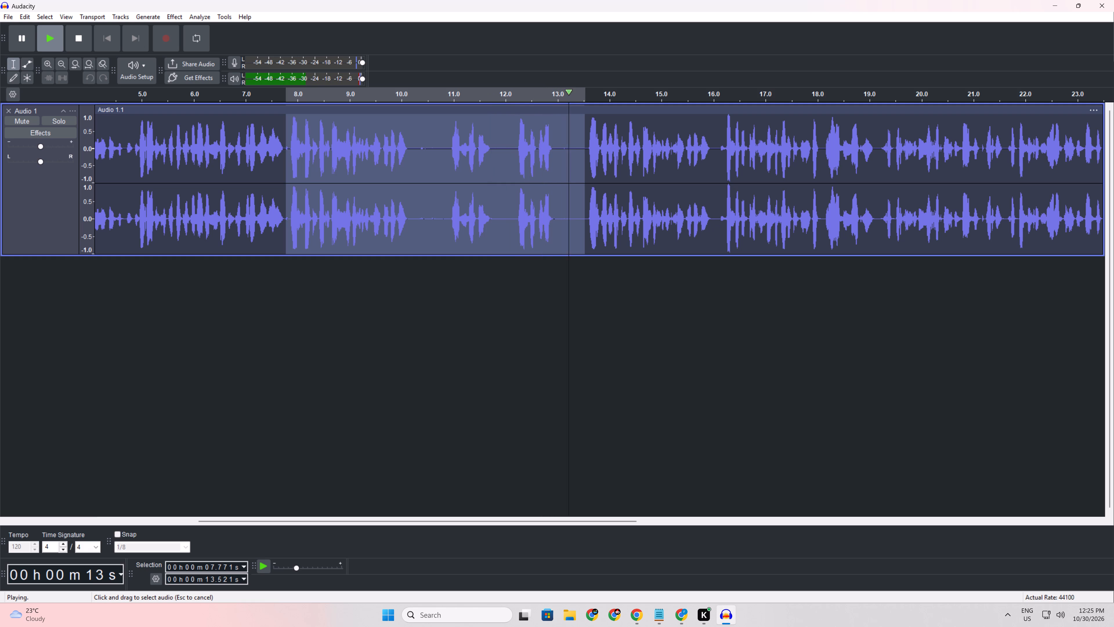
{"action": "left_click_drag", "start_coordinate": [585, 167], "coordinate": [586, 167]}
{"action": "key", "text": "space"}
{"action": "key", "text": "space"}
{"action": "key", "text": "Delete"}
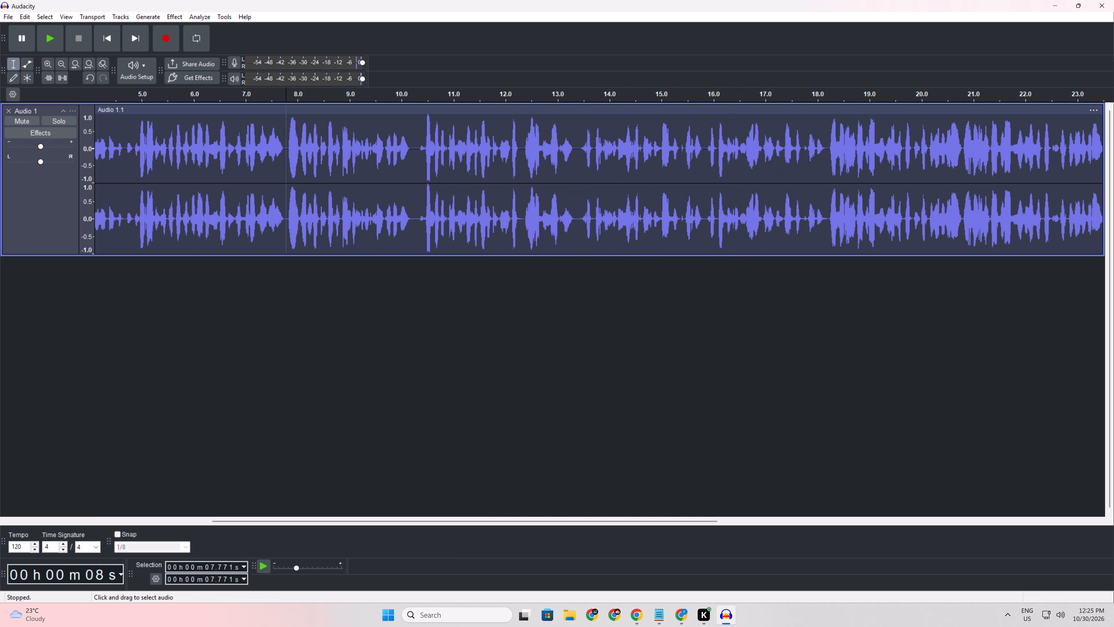
Play from about 10.3 seconds and delete the section between about 13.4 and 15.8 seconds.
{"action": "left_click", "coordinate": [417, 163]}
{"action": "key", "text": "space"}
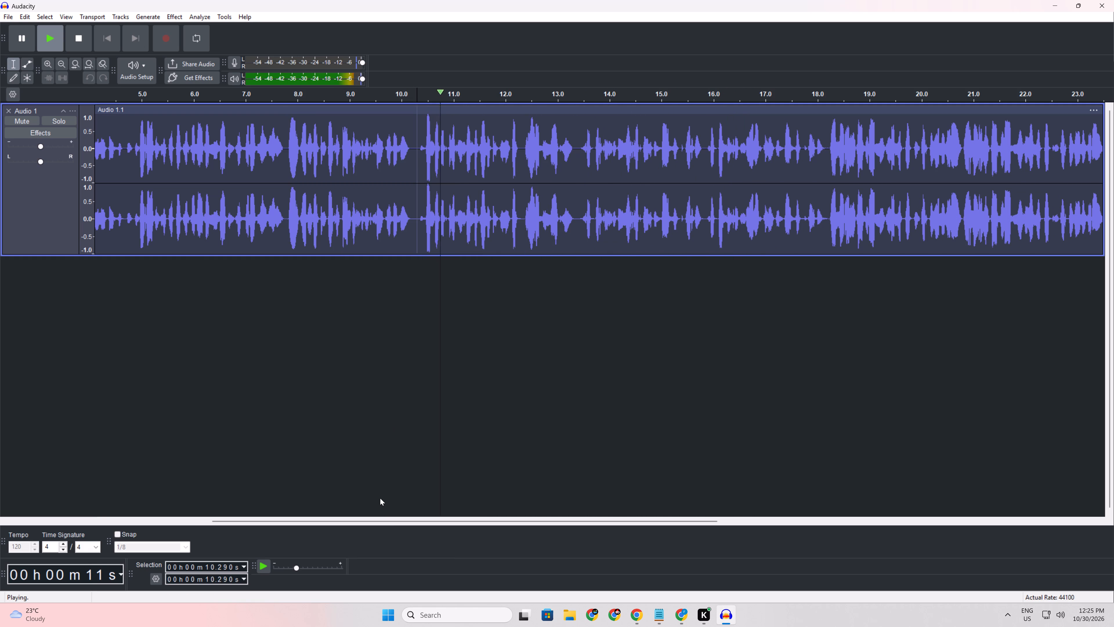
{"action": "left_click_drag", "start_coordinate": [390, 520], "coordinate": [540, 539]}
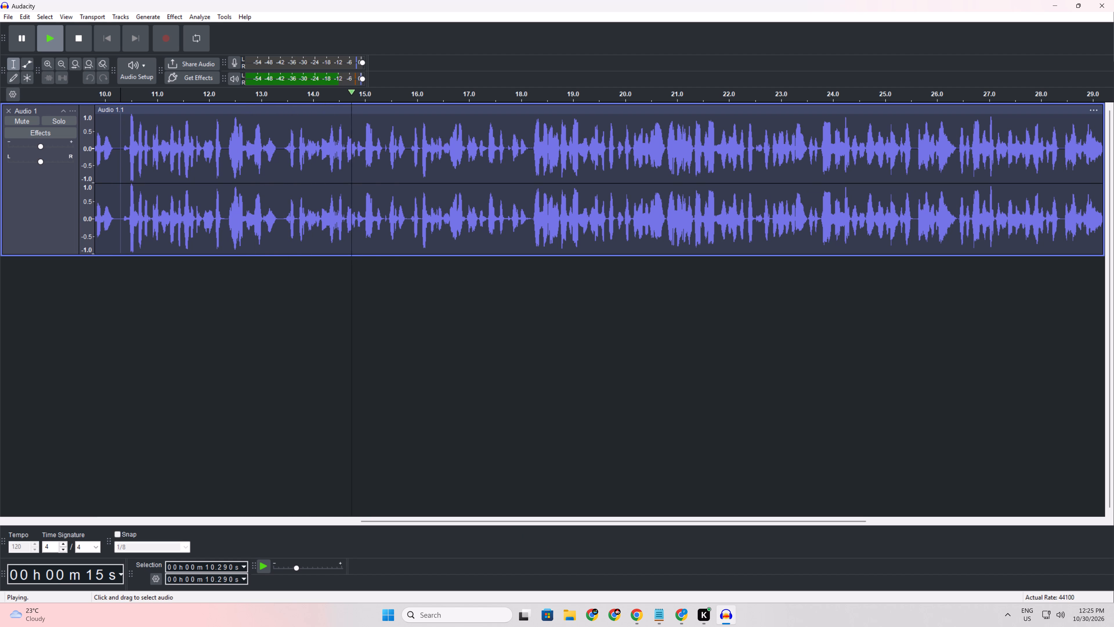
{"action": "left_click_drag", "start_coordinate": [280, 228], "coordinate": [281, 228]}
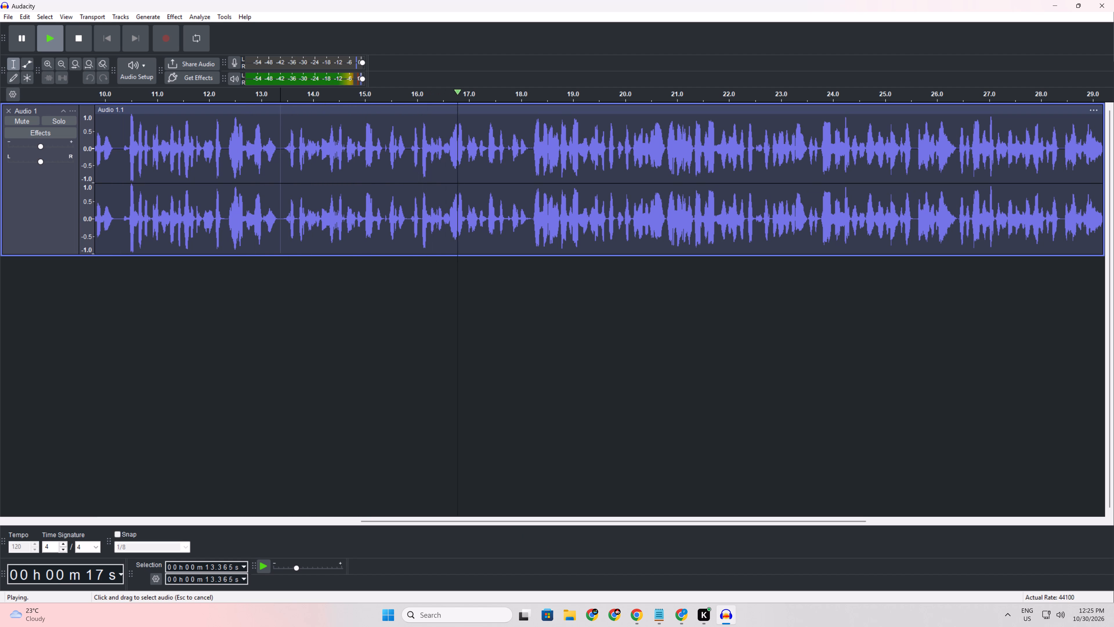
{"action": "left_click_drag", "start_coordinate": [281, 228], "coordinate": [408, 237]}
{"action": "key", "text": "space"}
{"action": "key", "text": "Delete"}
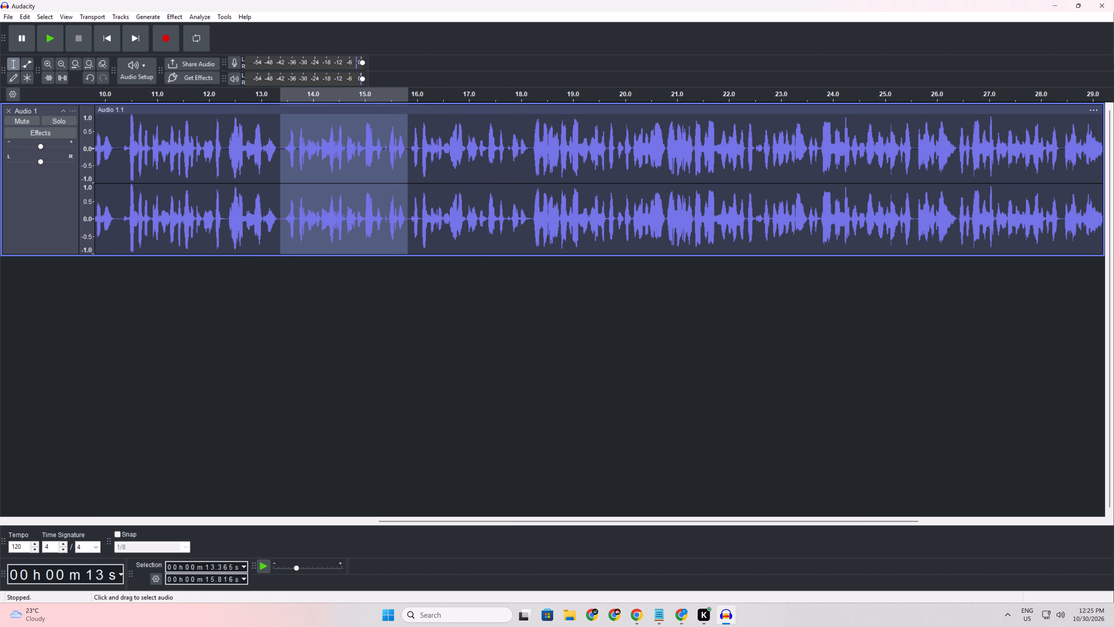
Play the takes from about 15.7 seconds and delete the audio between about 15.7 and 18.3 seconds.
{"action": "left_click", "coordinate": [404, 228]}
{"action": "key", "text": "space"}
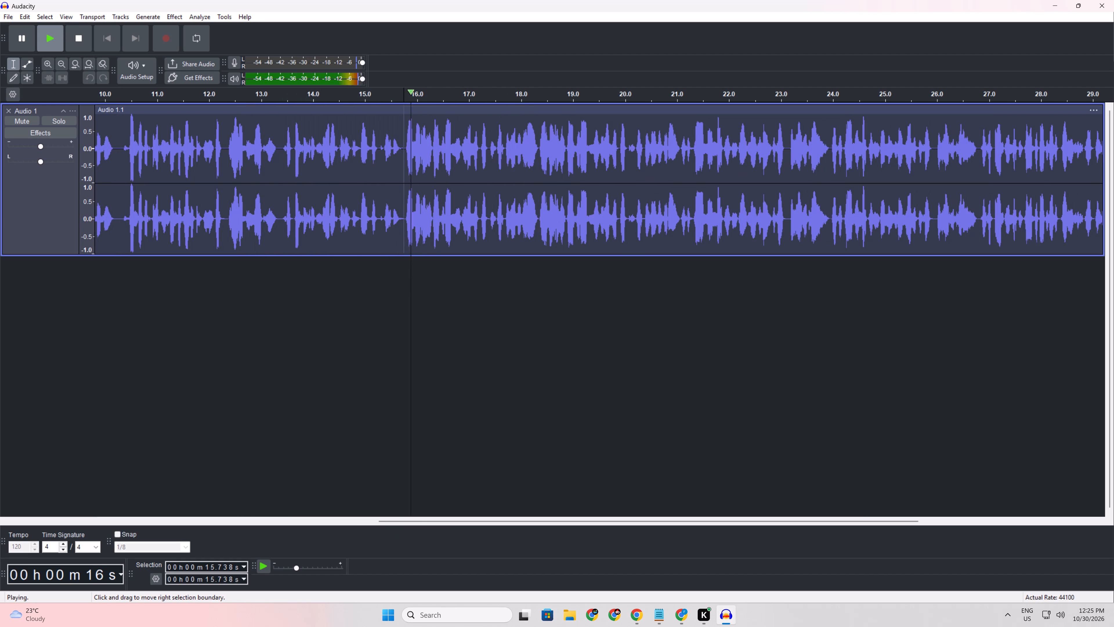
{"action": "left_click_drag", "start_coordinate": [442, 522], "coordinate": [451, 522]}
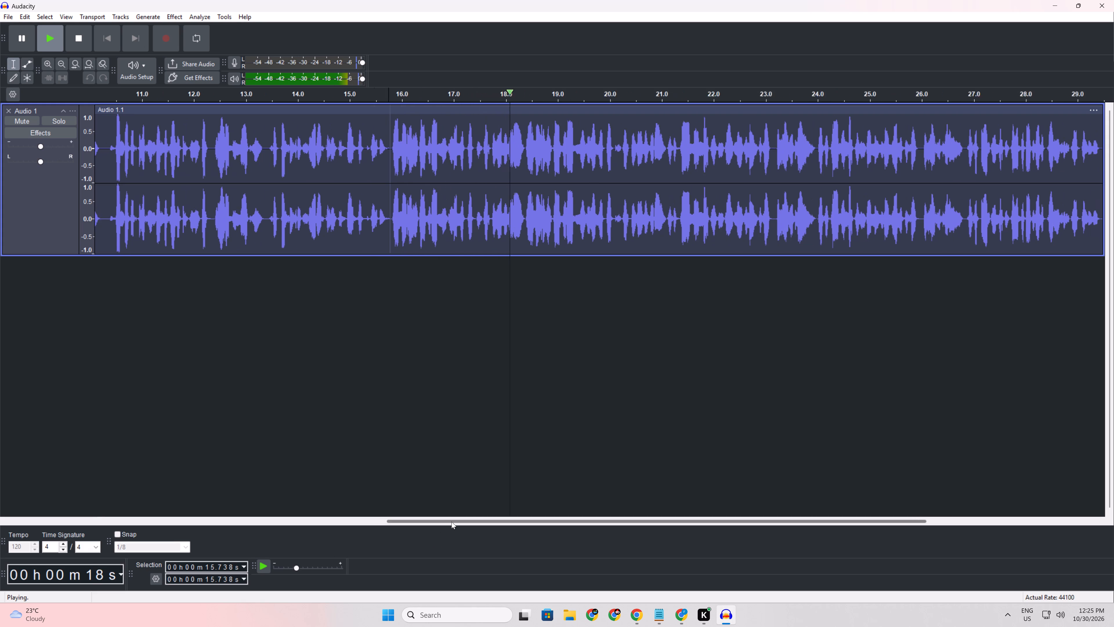
{"action": "left_click_drag", "start_coordinate": [451, 522], "coordinate": [548, 524]}
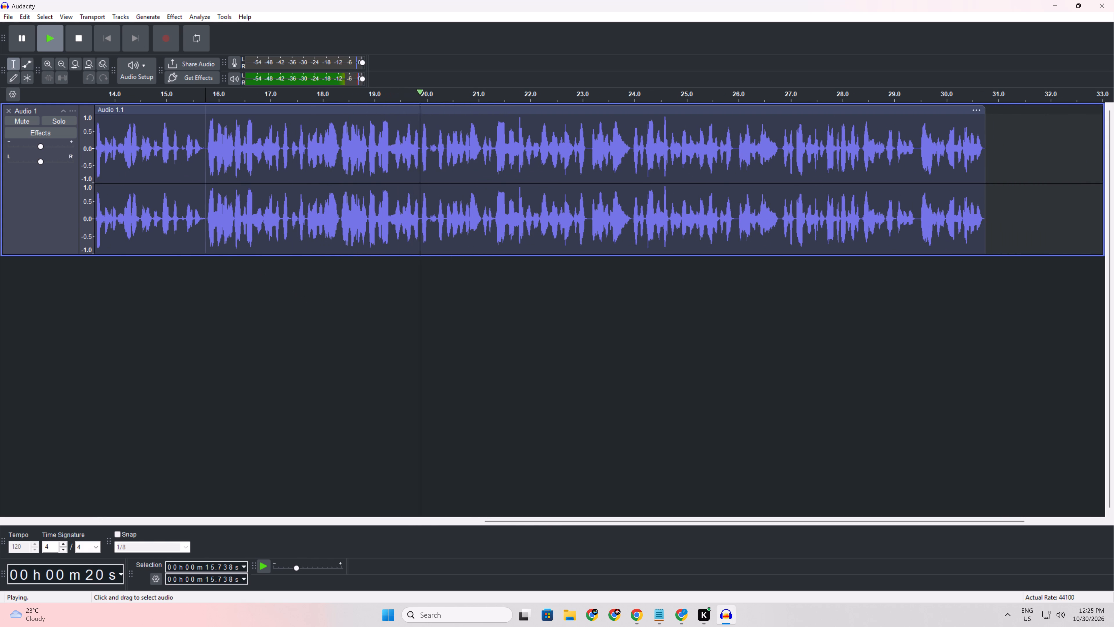
{"action": "left_click_drag", "start_coordinate": [203, 236], "coordinate": [290, 249]}
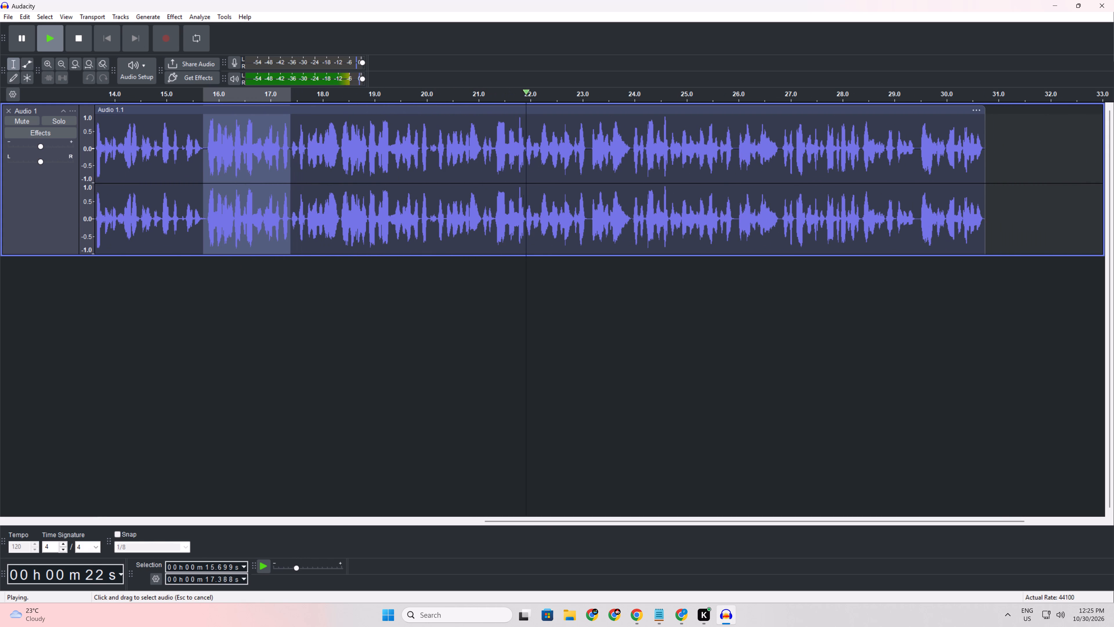
{"action": "left_click_drag", "start_coordinate": [290, 249], "coordinate": [281, 249]}
{"action": "left_click", "coordinate": [248, 238]}
{"action": "key", "text": "space"}
{"action": "key", "text": "space"}
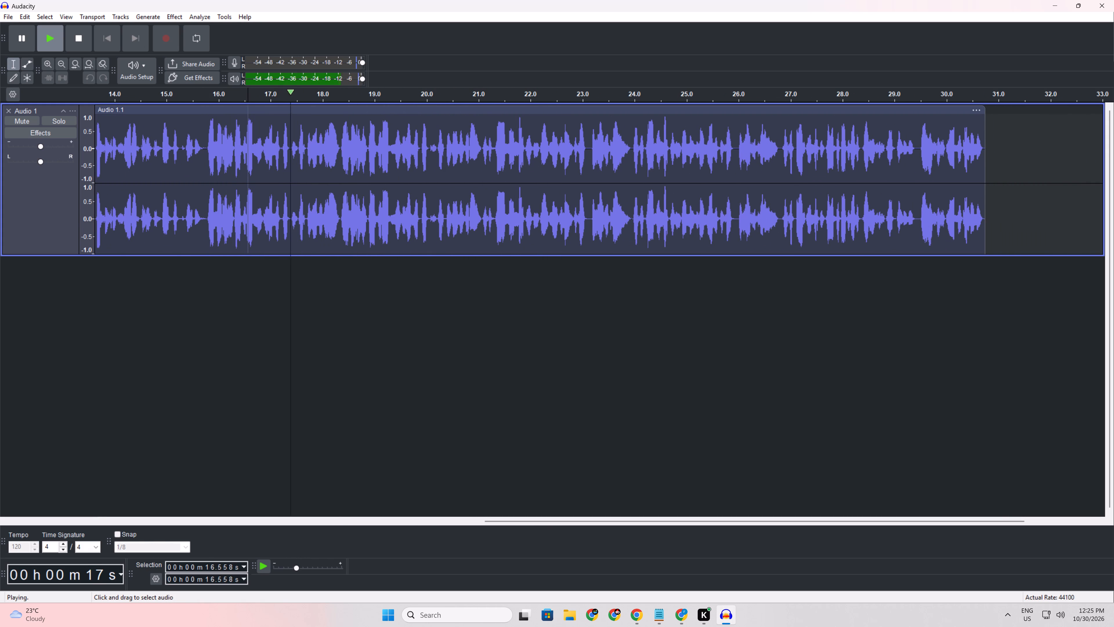
{"action": "left_click_drag", "start_coordinate": [340, 226], "coordinate": [335, 227]}
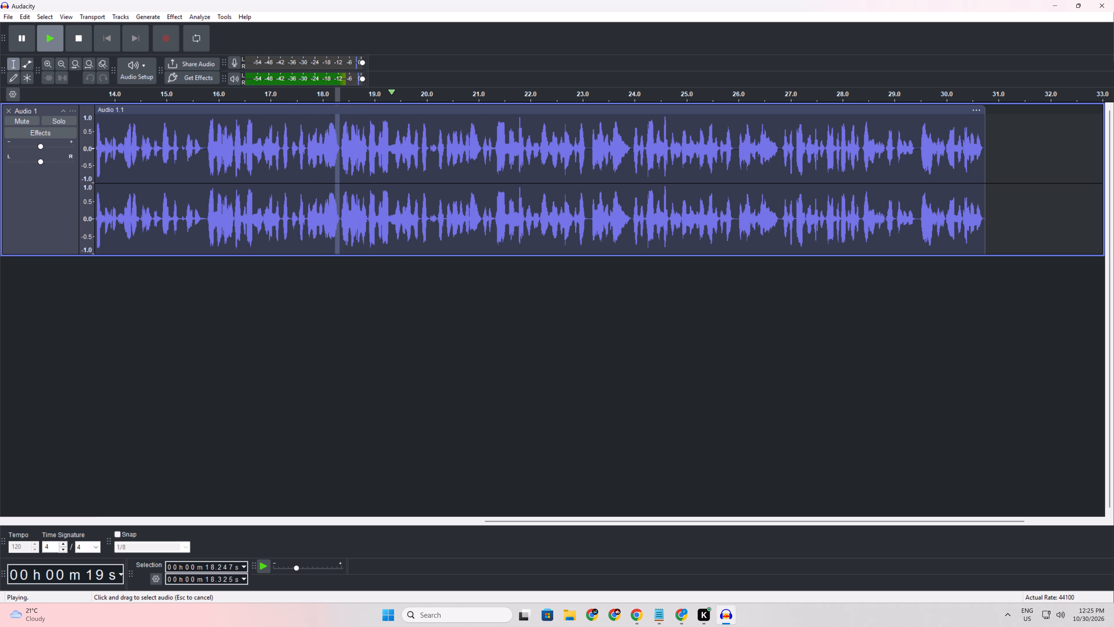
{"action": "left_click_drag", "start_coordinate": [335, 227], "coordinate": [205, 242]}
{"action": "key", "text": "space"}
{"action": "key", "text": "Delete"}
Play on from about 15.7 seconds and delete the take between about 18.5 and 21.3 seconds.
{"action": "key", "text": "space"}
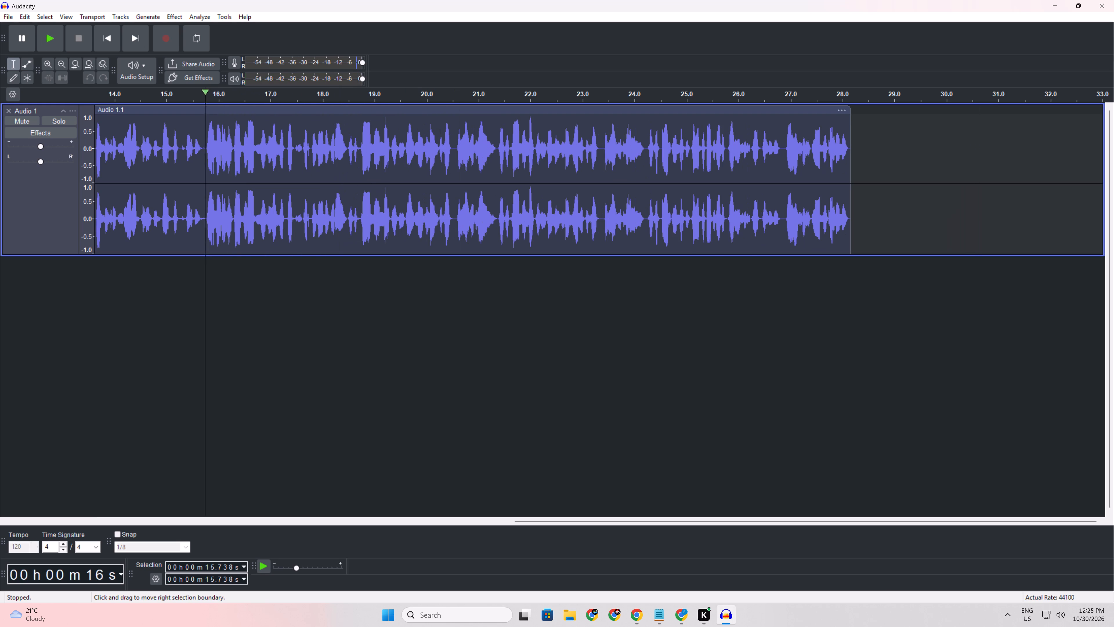
{"action": "left_click", "coordinate": [345, 226]}
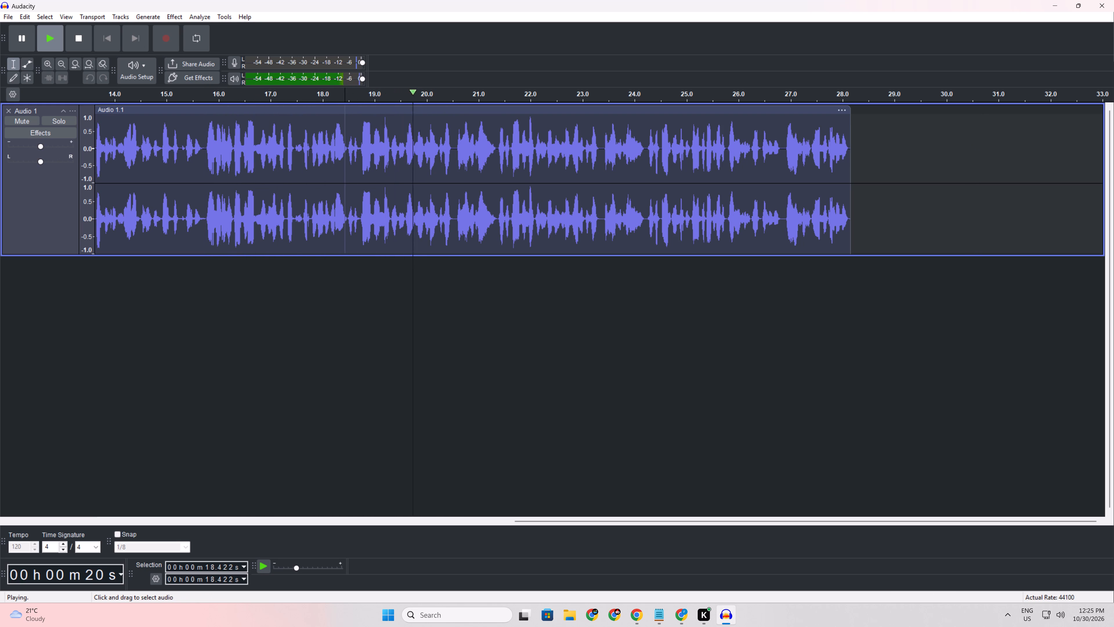
{"action": "left_click_drag", "start_coordinate": [346, 226], "coordinate": [489, 233]}
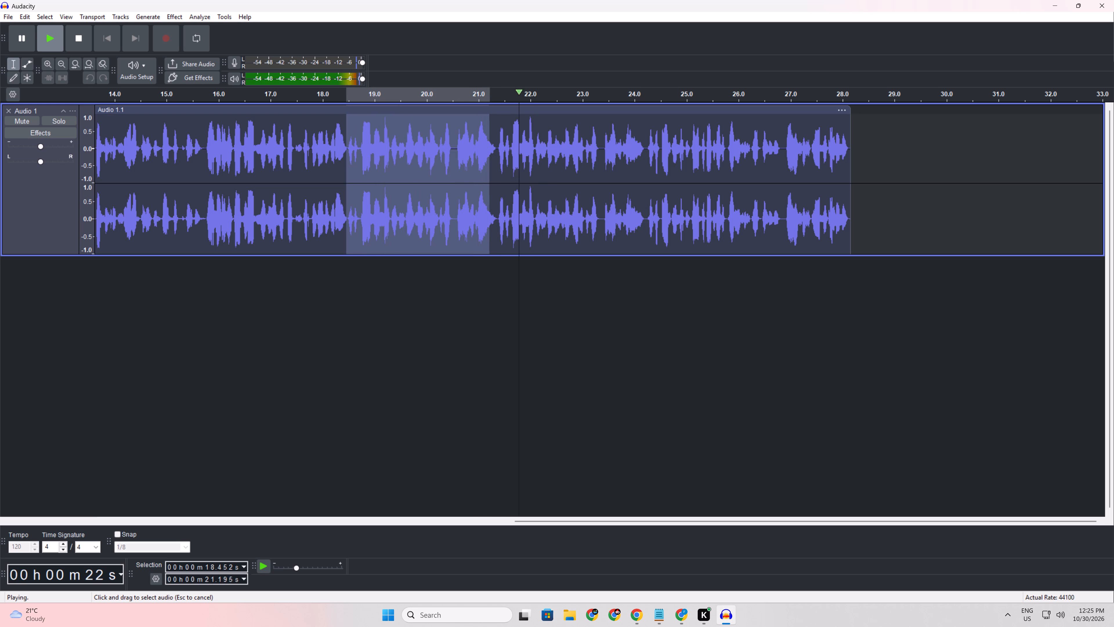
{"action": "left_click_drag", "start_coordinate": [489, 233], "coordinate": [498, 233]}
{"action": "key", "text": "space"}
{"action": "key", "text": "Delete"}
Play on from about 18.5 and 21.2 seconds and delete the trailing take from about 23.9 seconds to the end.
{"action": "key", "text": "space"}
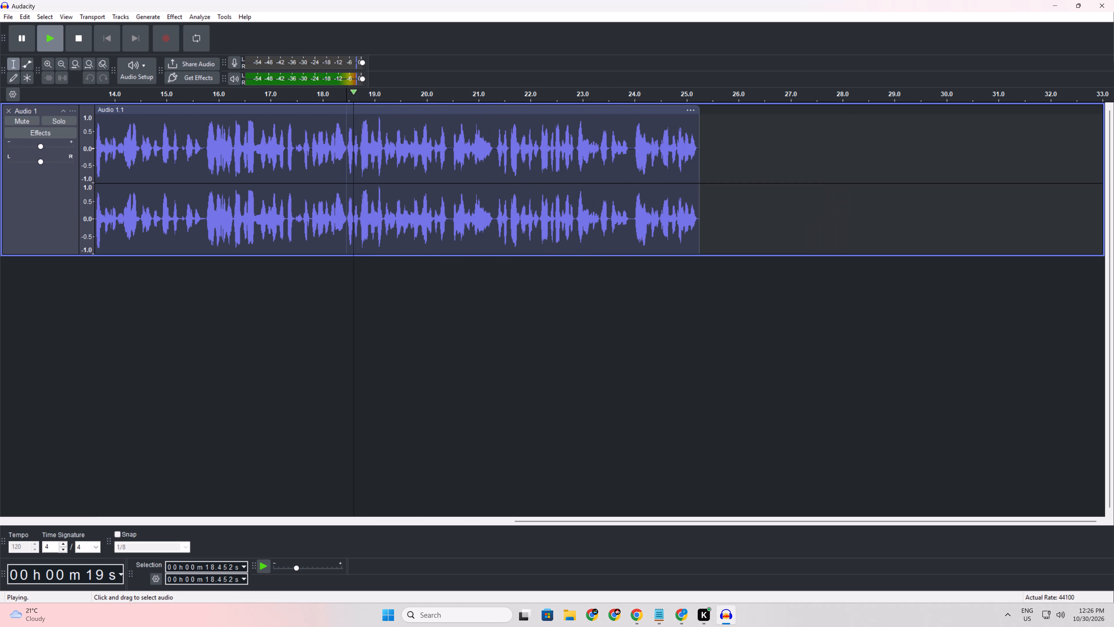
{"action": "left_click", "coordinate": [490, 233]}
{"action": "key", "text": "space"}
{"action": "key", "text": "space"}
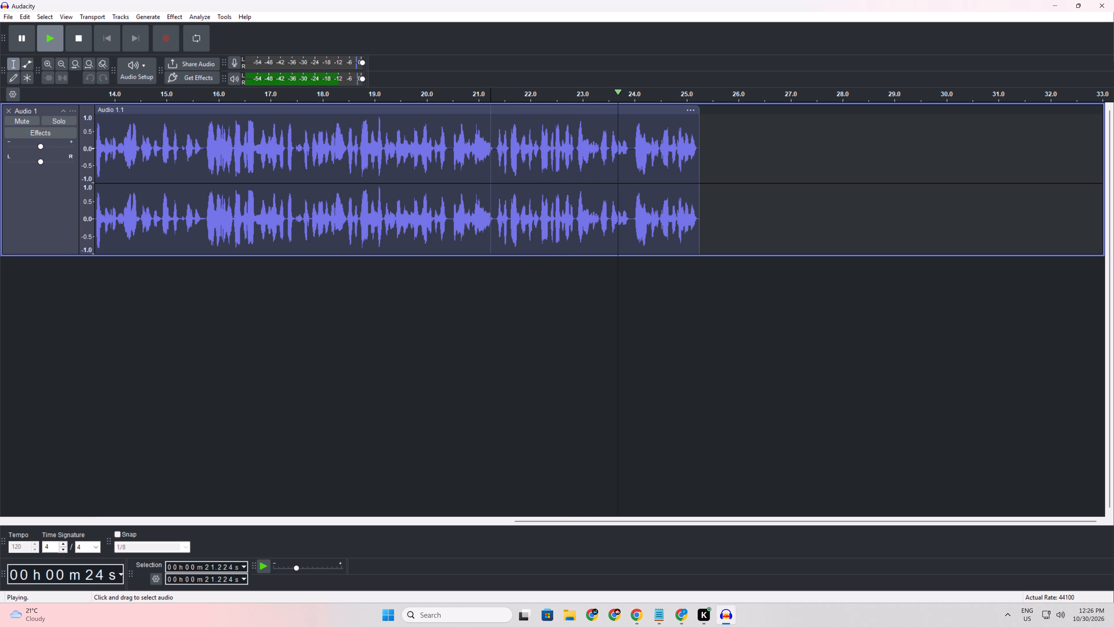
{"action": "key", "text": "space"}
{"action": "key", "text": "space"}
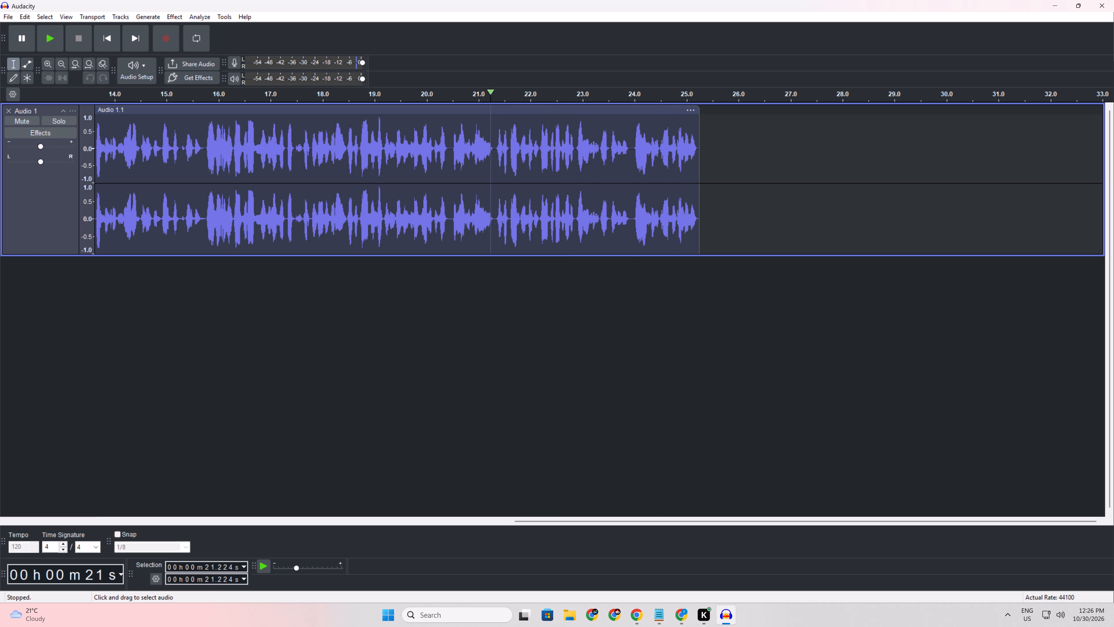
{"action": "left_click", "coordinate": [576, 228]}
{"action": "left_click_drag", "start_coordinate": [575, 227], "coordinate": [717, 224]}
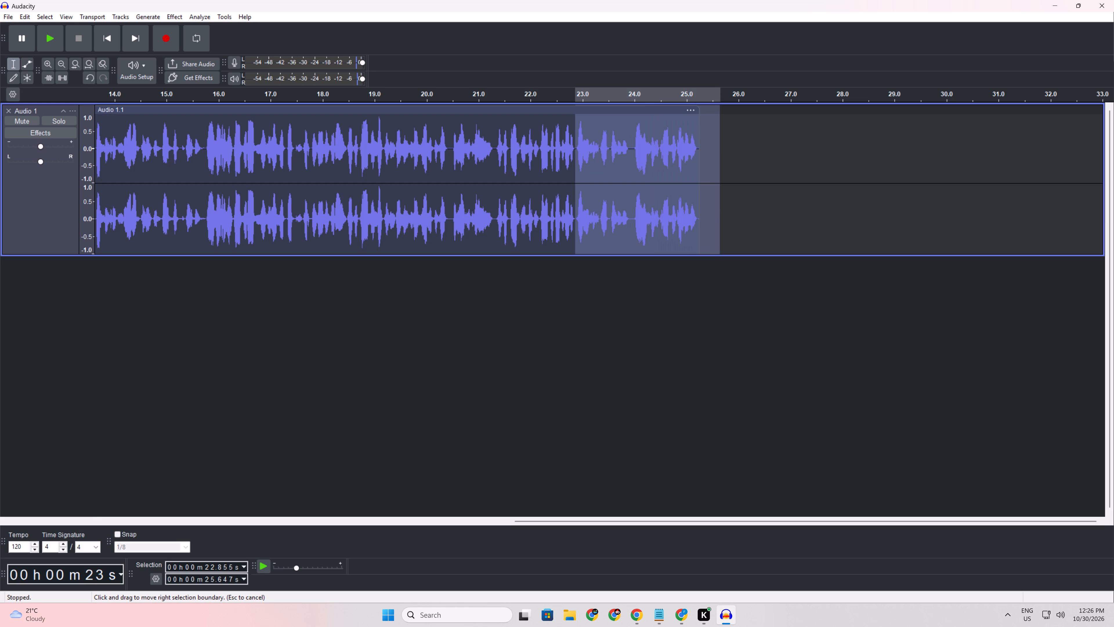
{"action": "left_click_drag", "start_coordinate": [717, 224], "coordinate": [692, 224]}
{"action": "left_click", "coordinate": [634, 221]}
{"action": "left_click_drag", "start_coordinate": [630, 221], "coordinate": [813, 242]}
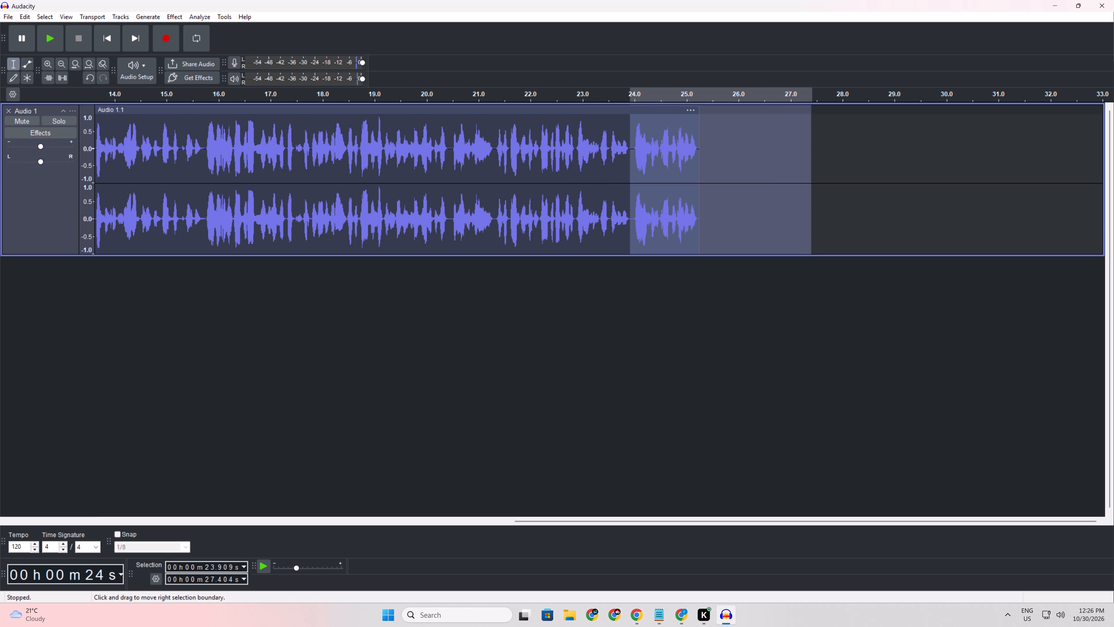
{"action": "key", "text": "Delete"}
Select the whole clip, preview the Bass and Treble effect with its current settings and apply it.
{"action": "triple_click", "coordinate": [356, 127]}
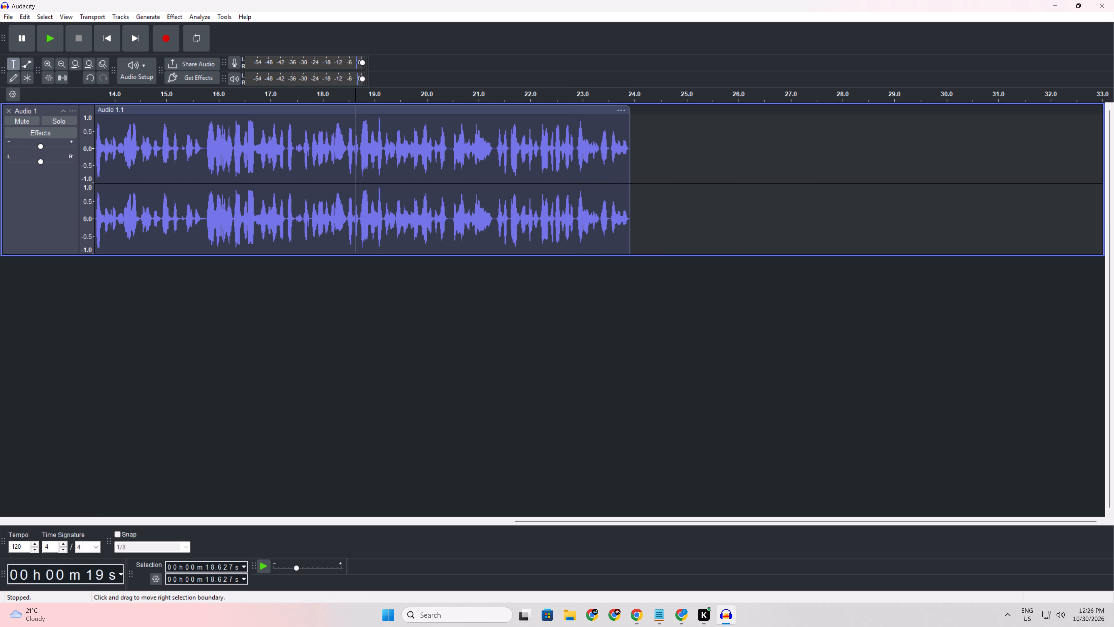
{"action": "left_click", "coordinate": [356, 127]}
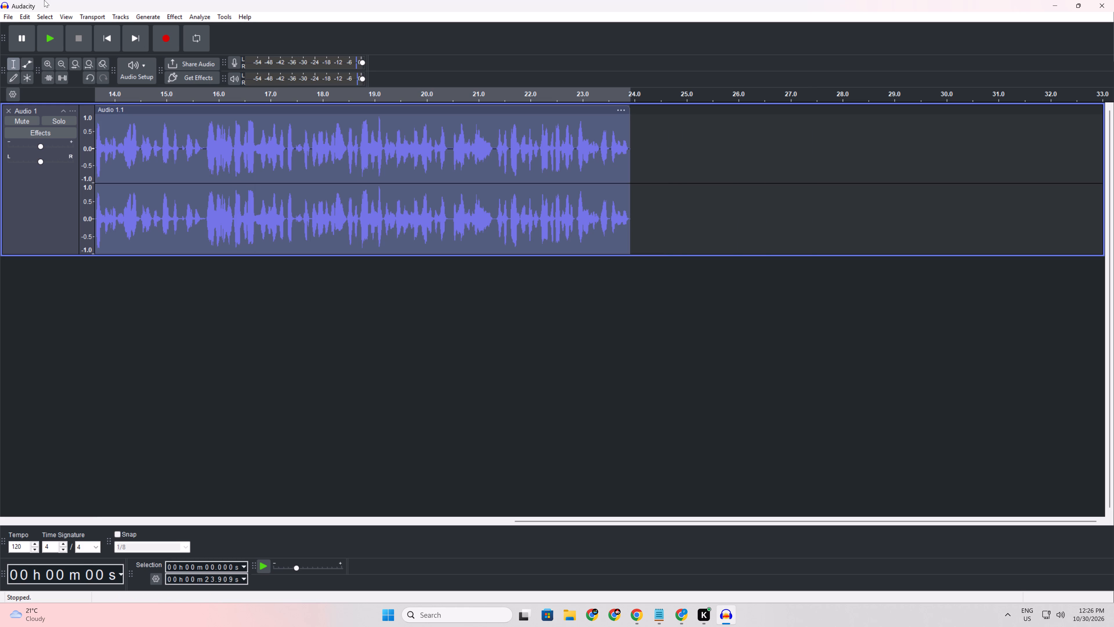
{"action": "left_click", "coordinate": [173, 18]}
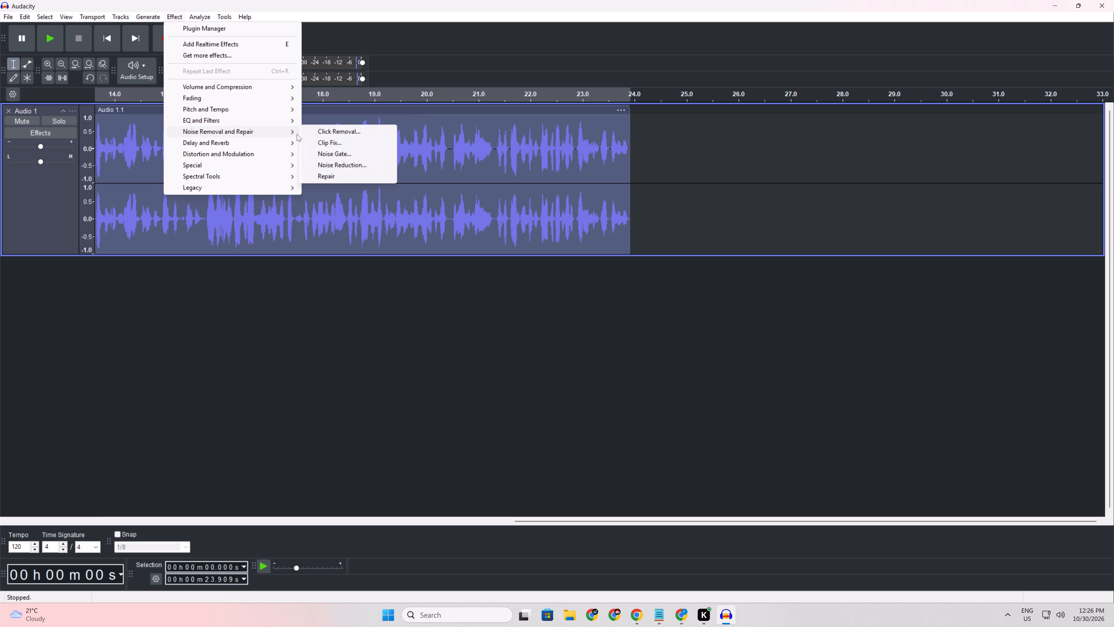
{"action": "left_click", "coordinate": [325, 119]}
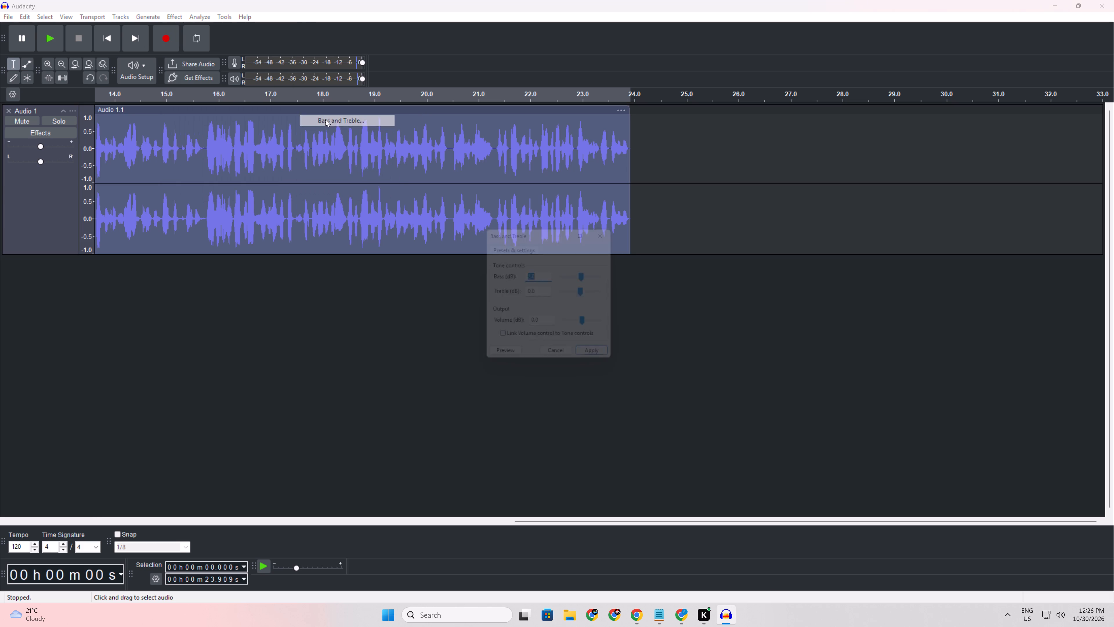
{"action": "left_click", "coordinate": [507, 359]}
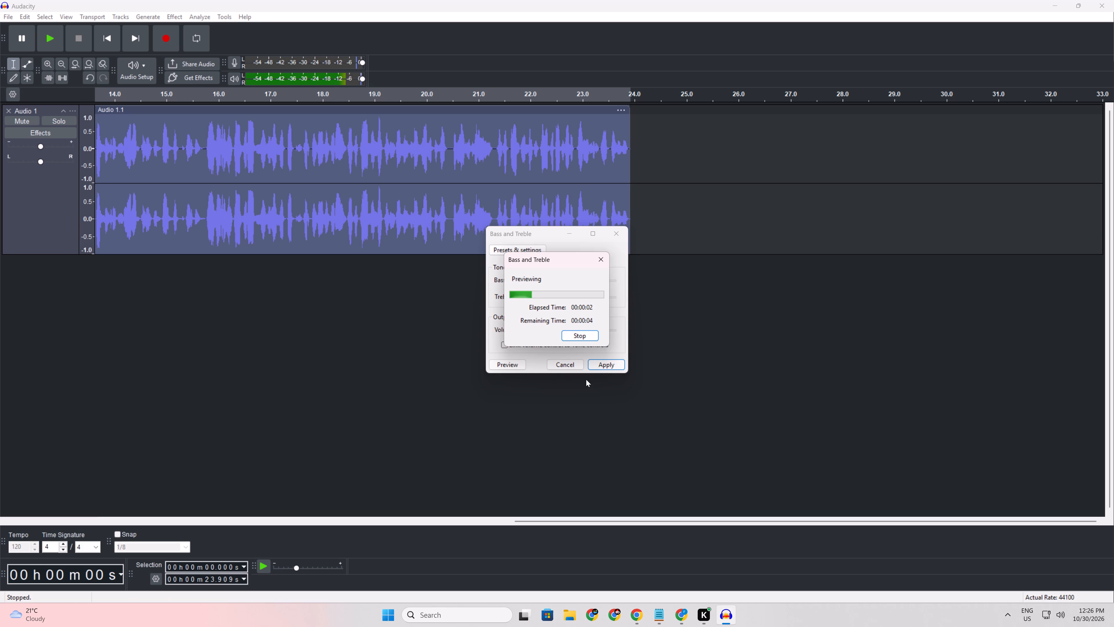
{"action": "left_click", "coordinate": [598, 363]}
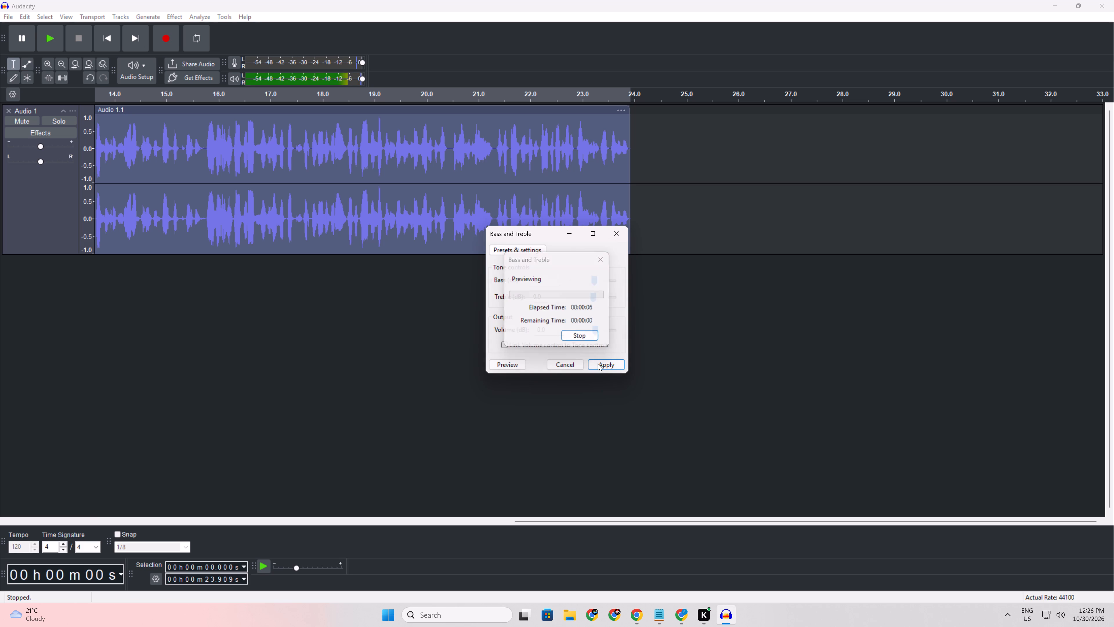
{"action": "left_click", "coordinate": [598, 363]}
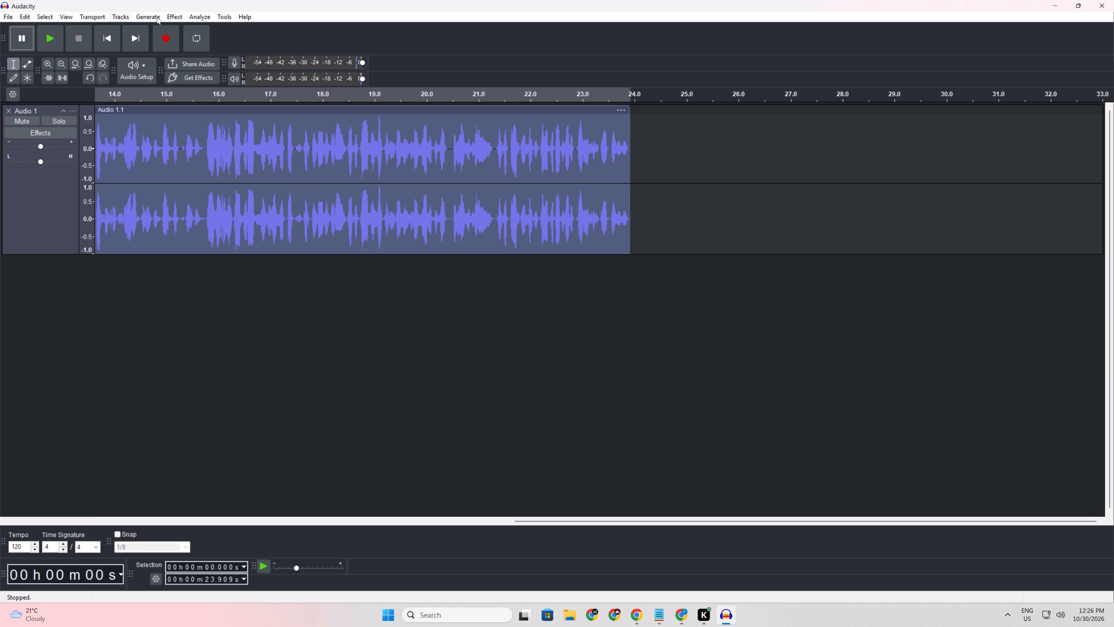
Preview the Graphic EQ effect with its existing bass- and treble-boost curve on the selected clip and apply it.
{"action": "left_click", "coordinate": [172, 14]}
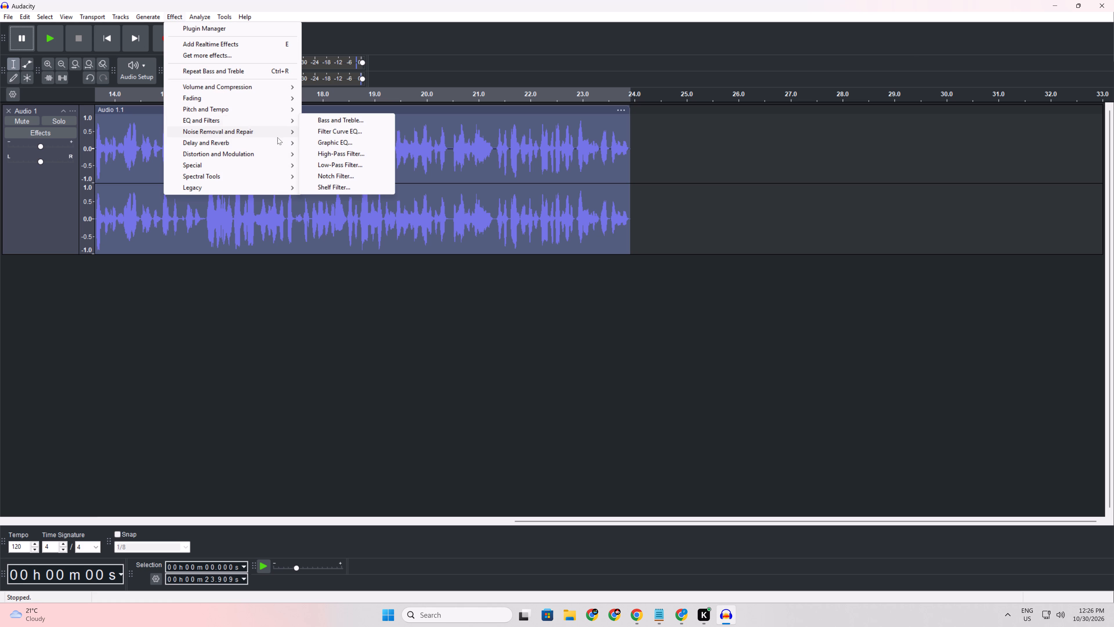
{"action": "left_click", "coordinate": [321, 140]}
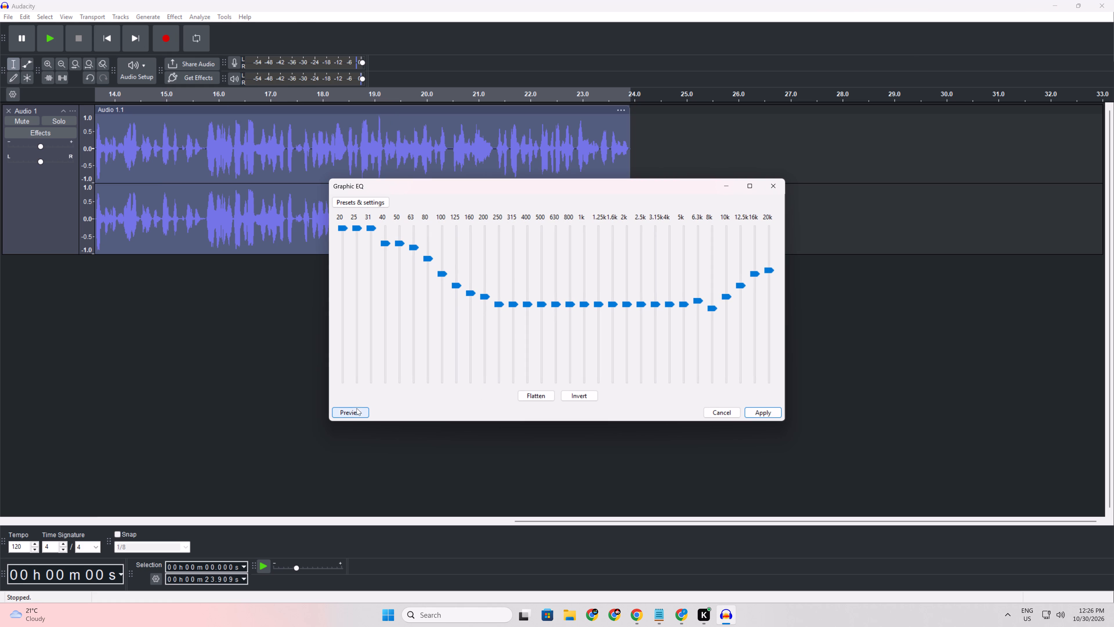
{"action": "left_click", "coordinate": [357, 408]}
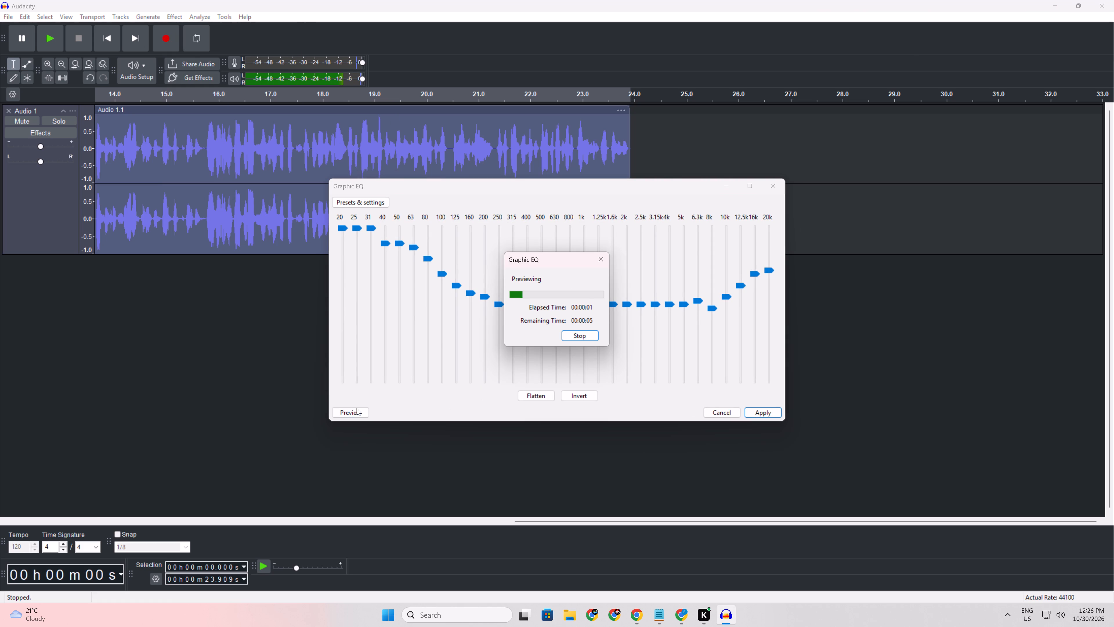
{"action": "left_click", "coordinate": [602, 262]}
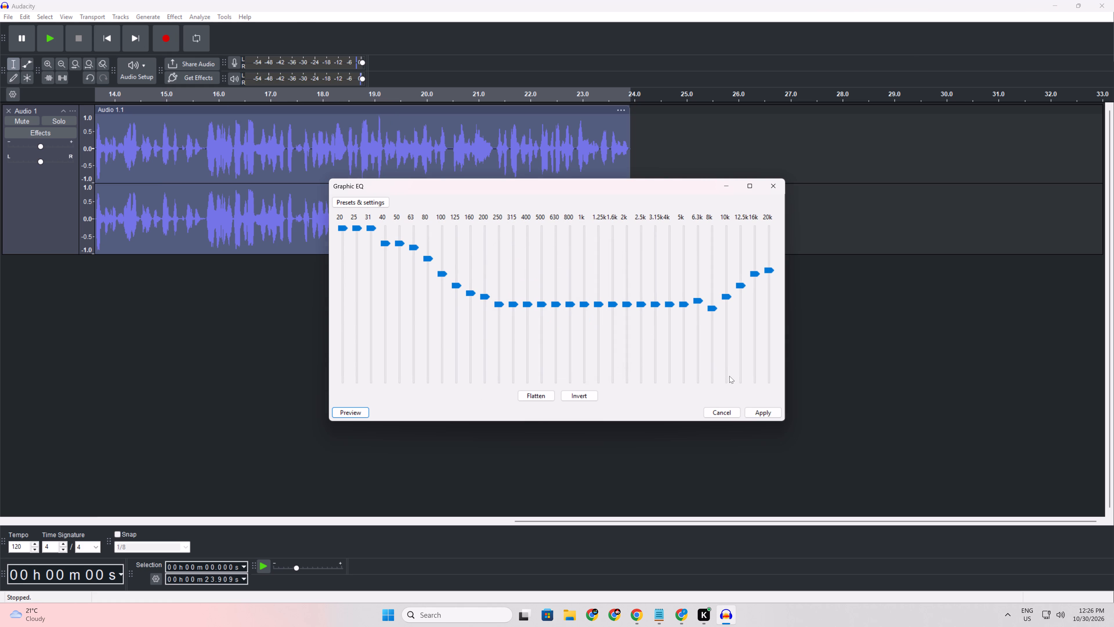
{"action": "left_click", "coordinate": [753, 412]}
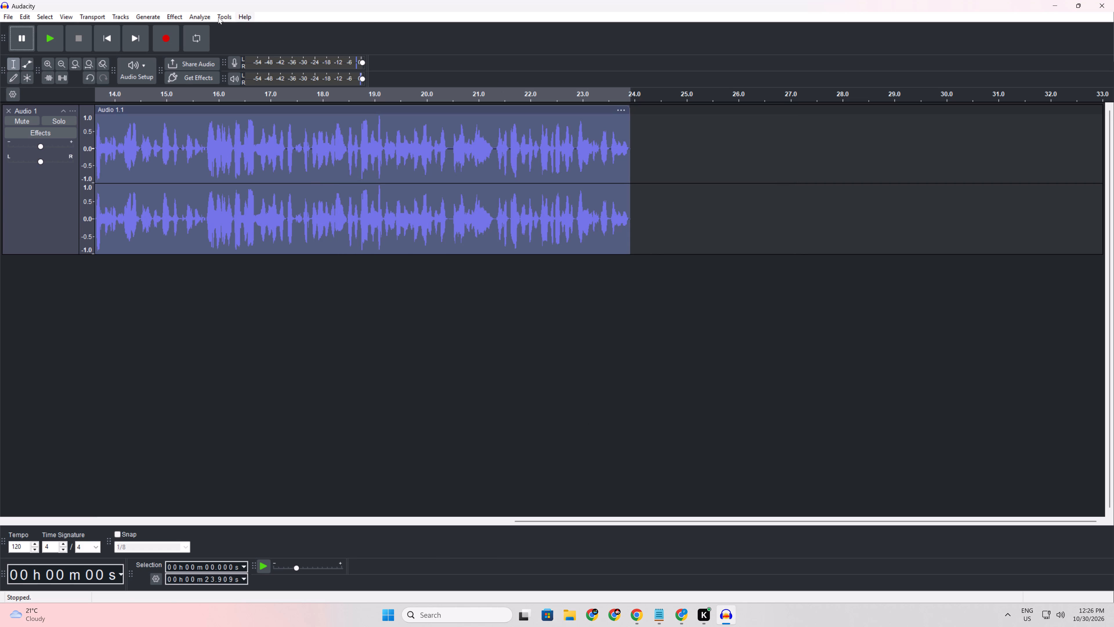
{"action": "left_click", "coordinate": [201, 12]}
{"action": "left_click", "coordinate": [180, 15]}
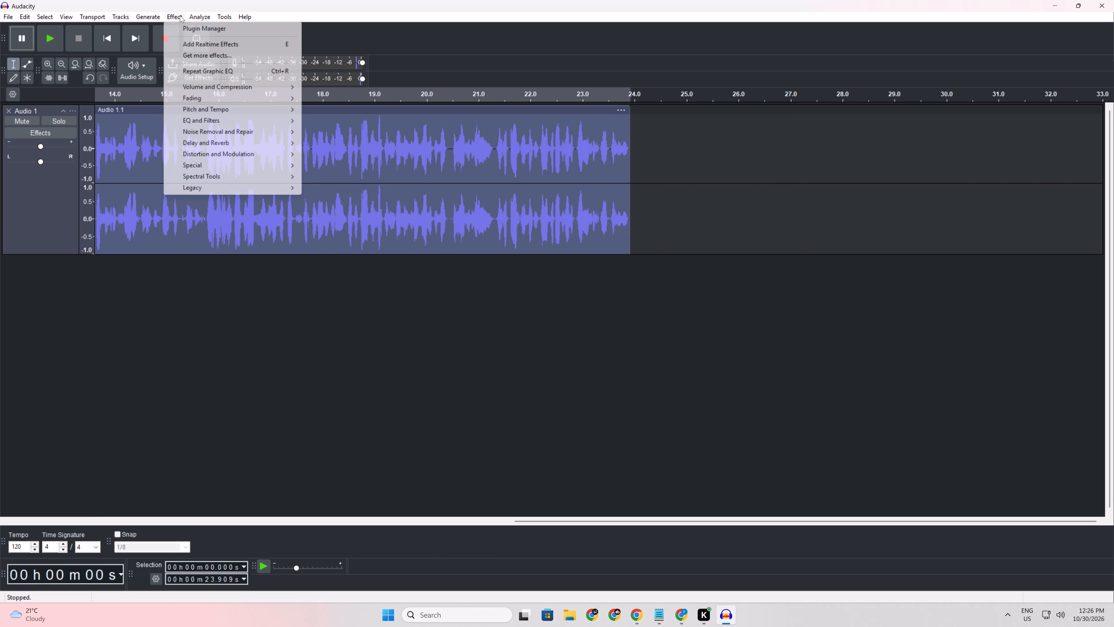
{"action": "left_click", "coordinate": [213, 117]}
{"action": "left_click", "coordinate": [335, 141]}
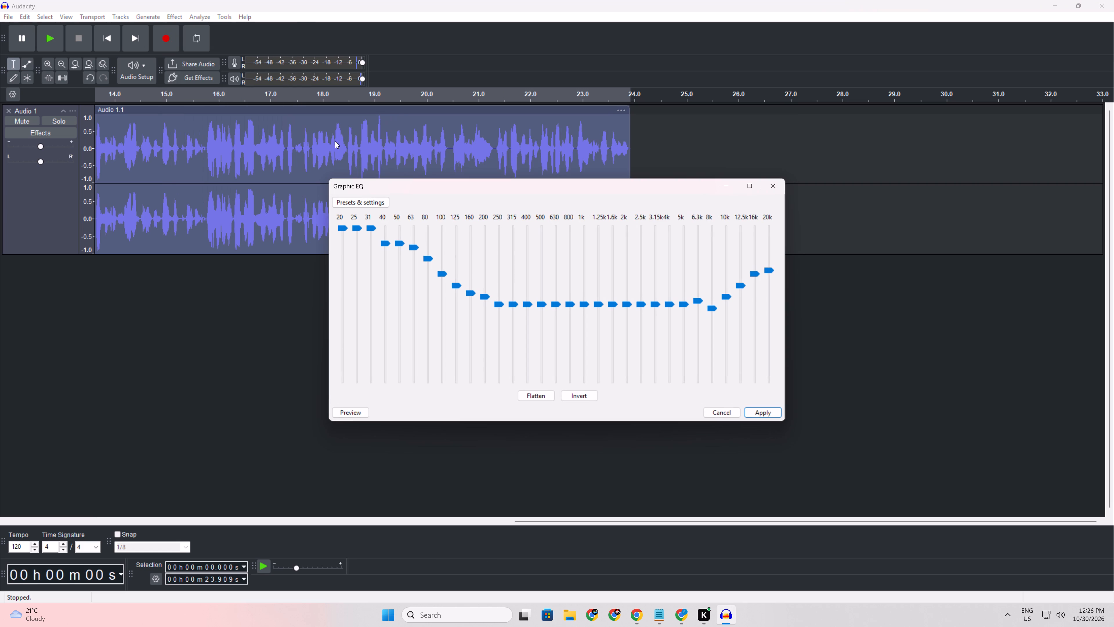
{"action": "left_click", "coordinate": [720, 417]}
Preview Filter Curve EQ on the clip, lower the curve's 100 Hz point to about 7 dB, preview again and apply it.
{"action": "left_click", "coordinate": [174, 16]}
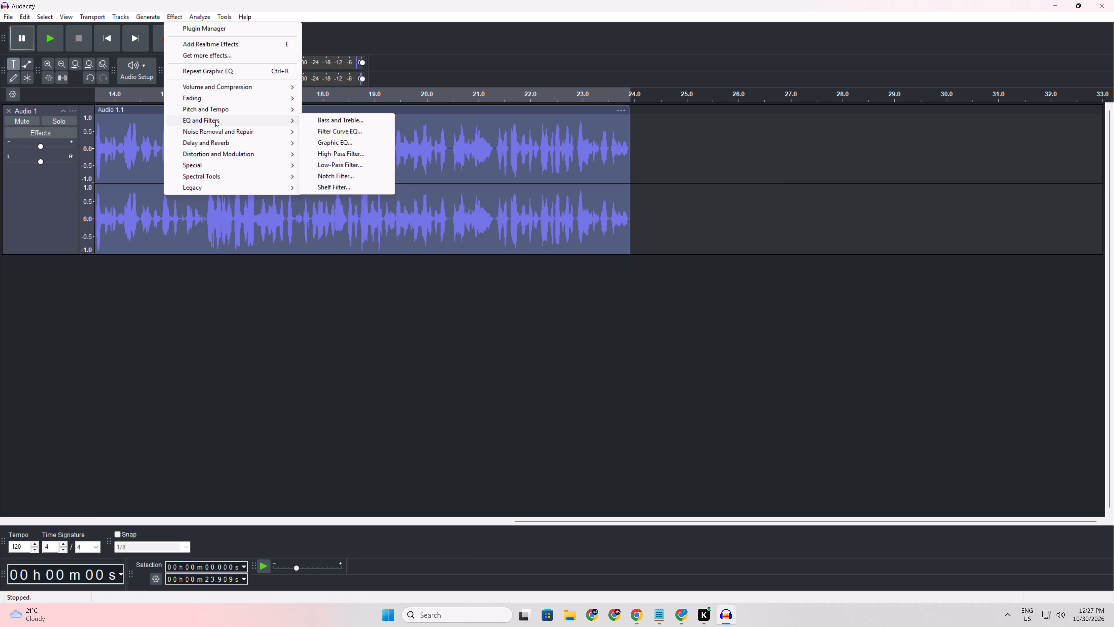
{"action": "left_click", "coordinate": [316, 132]}
{"action": "left_click", "coordinate": [359, 420]}
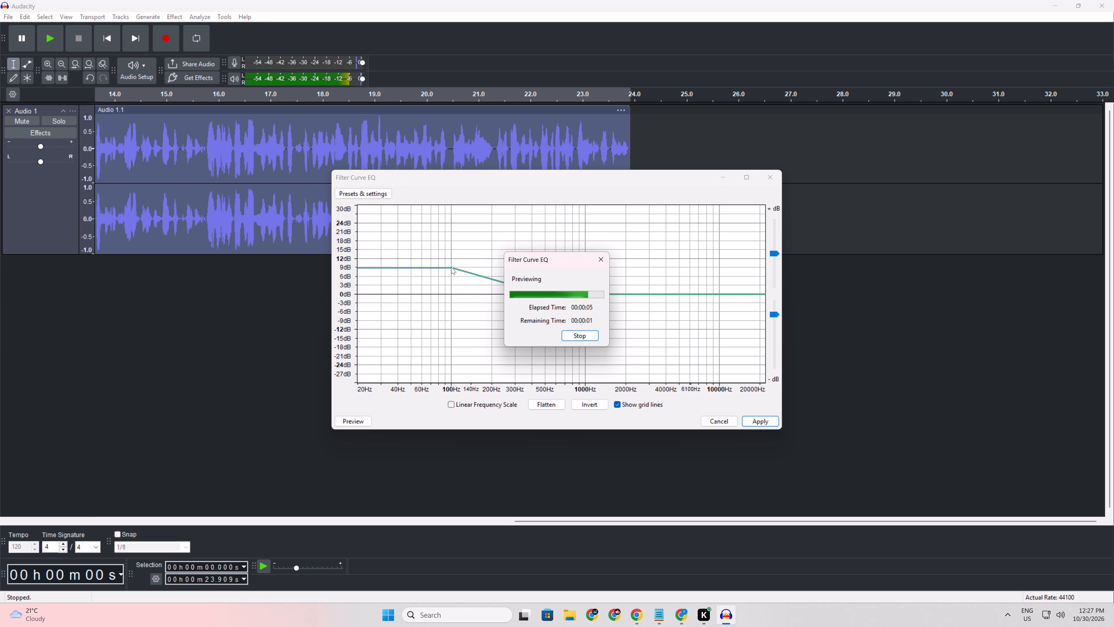
{"action": "left_click_drag", "start_coordinate": [451, 267], "coordinate": [451, 273]}
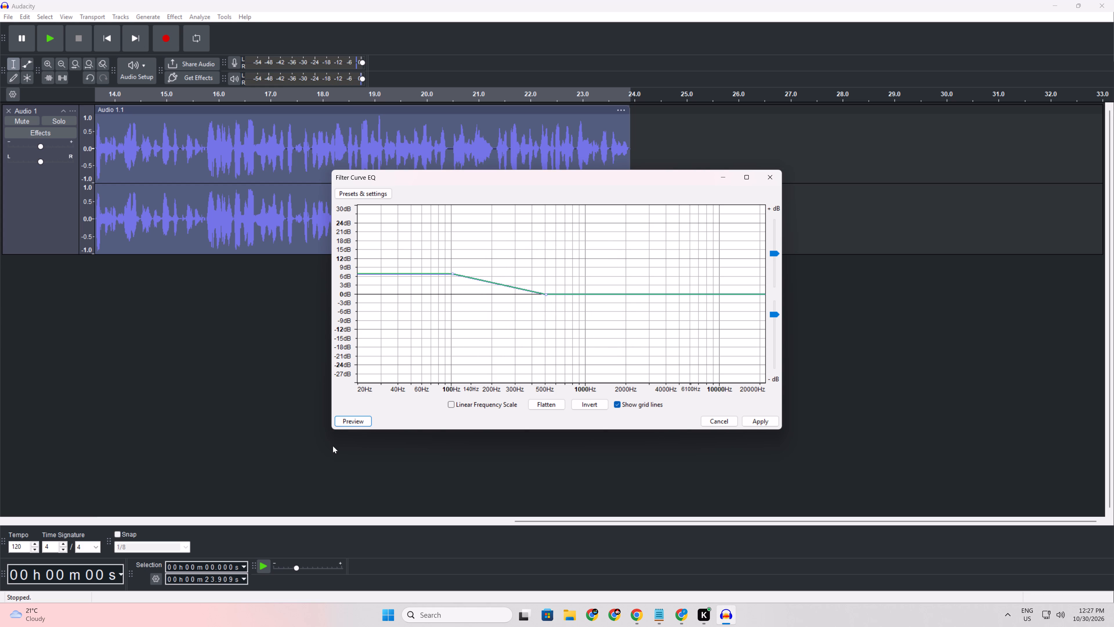
{"action": "left_click", "coordinate": [341, 420]}
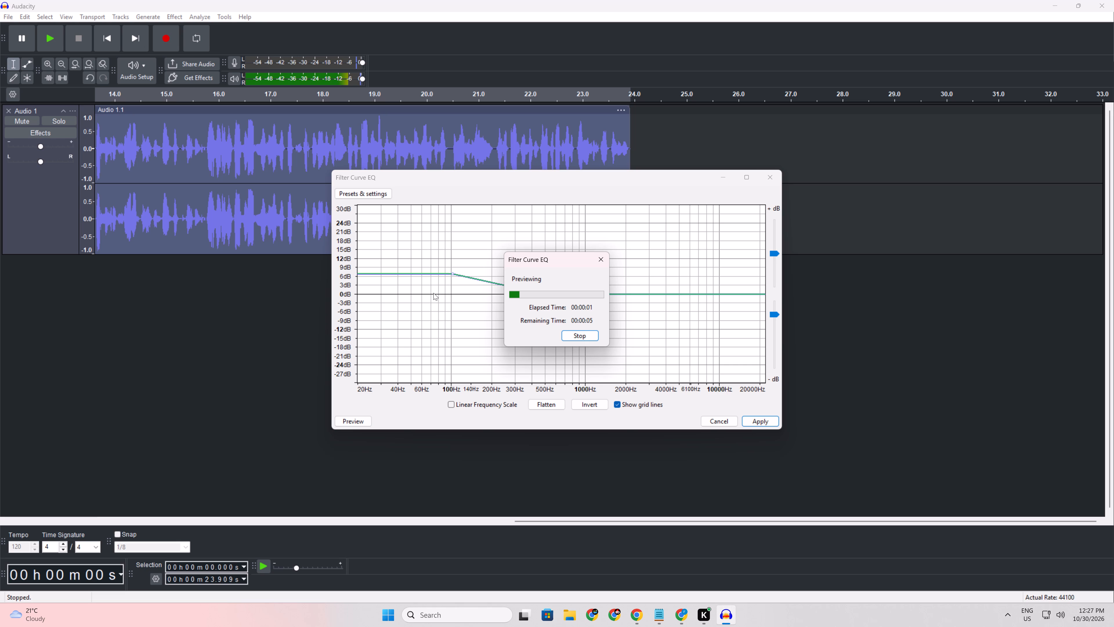
{"action": "left_click", "coordinate": [597, 262]}
{"action": "left_click", "coordinate": [755, 424]}
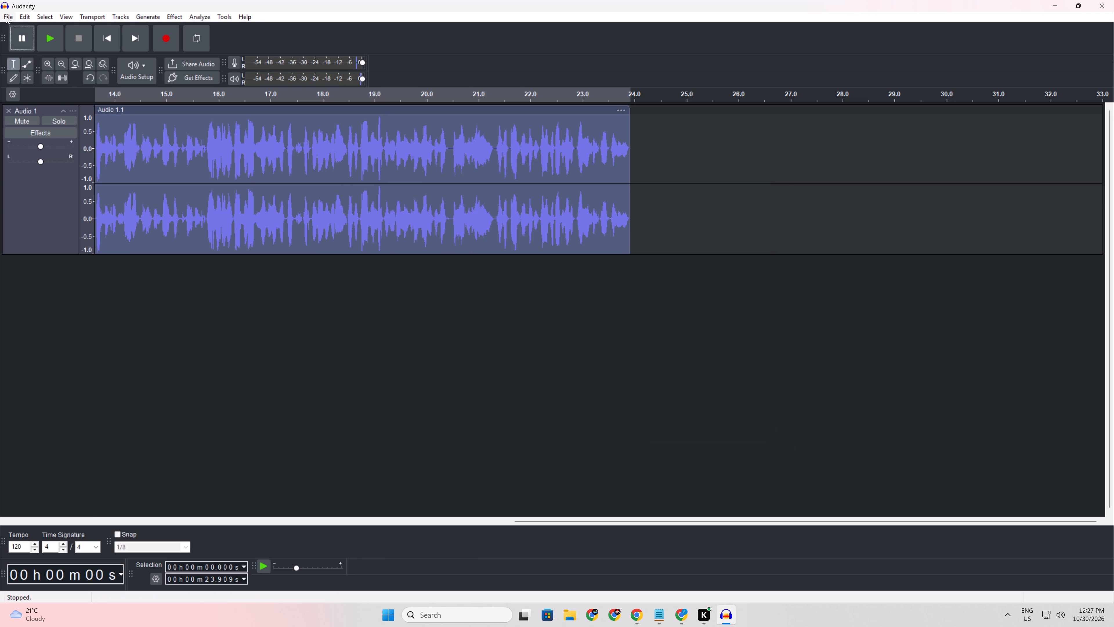
Try to export the entire project as a WAV (Microsoft) file named 30c, declining to replace an existing file.
{"action": "left_click", "coordinate": [6, 17]}
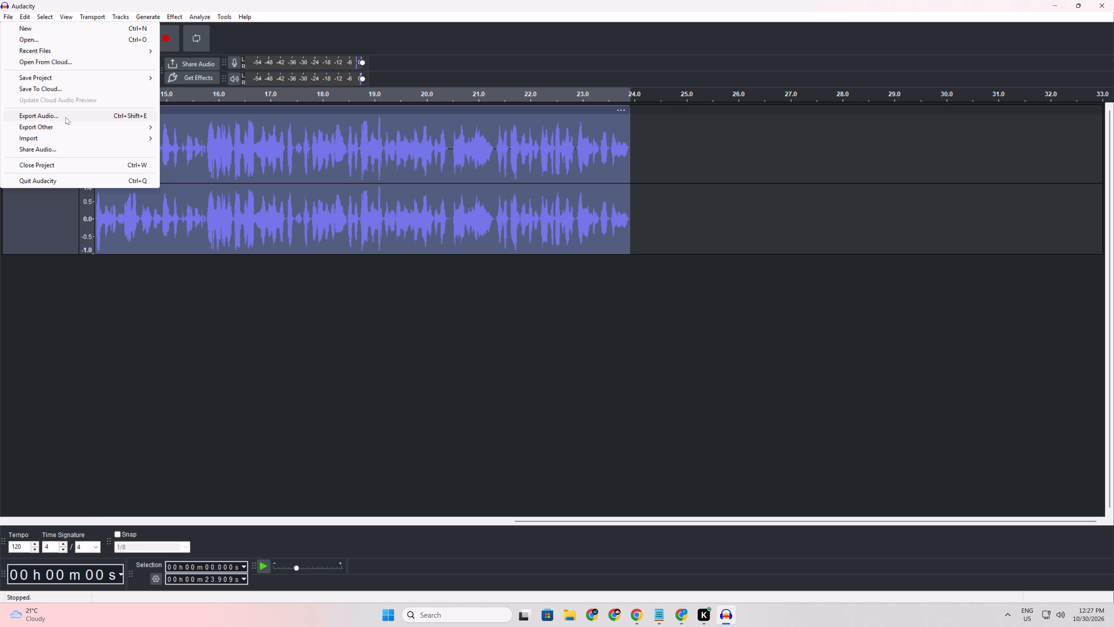
{"action": "left_click", "coordinate": [66, 117]}
{"action": "left_click", "coordinate": [636, 411]}
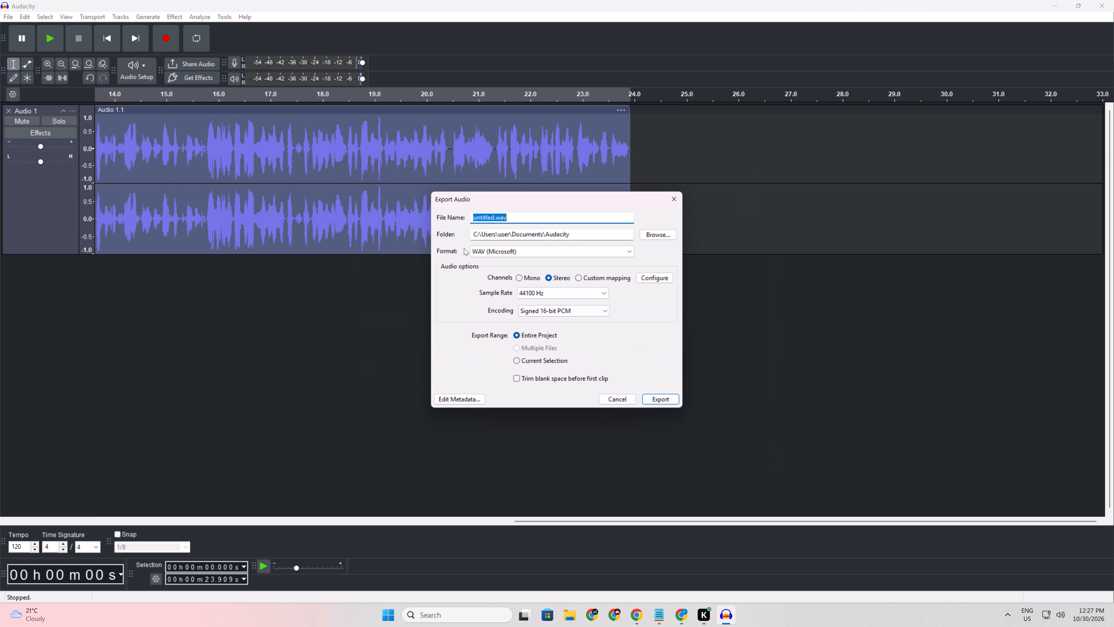
{"action": "left_click", "coordinate": [476, 217]}
{"action": "left_click_drag", "start_coordinate": [493, 220], "coordinate": [429, 229]}
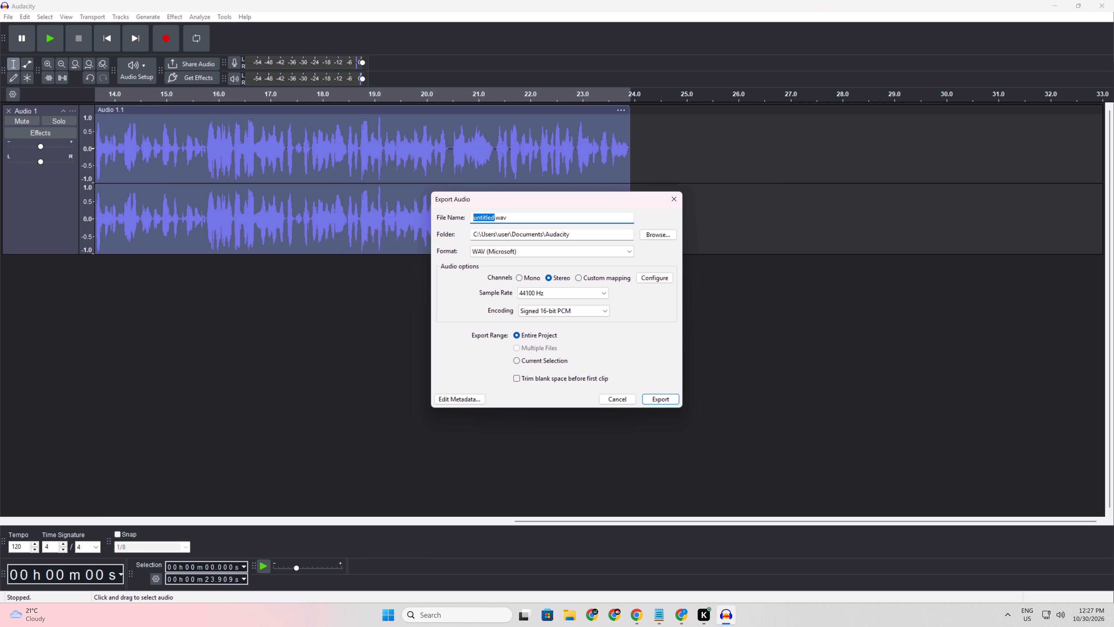
{"action": "left_click_drag", "start_coordinate": [429, 229], "coordinate": [428, 229]}
{"action": "key", "text": "BackSpace"}
{"action": "type", "text": "30"}
{"action": "key", "text": "c"}
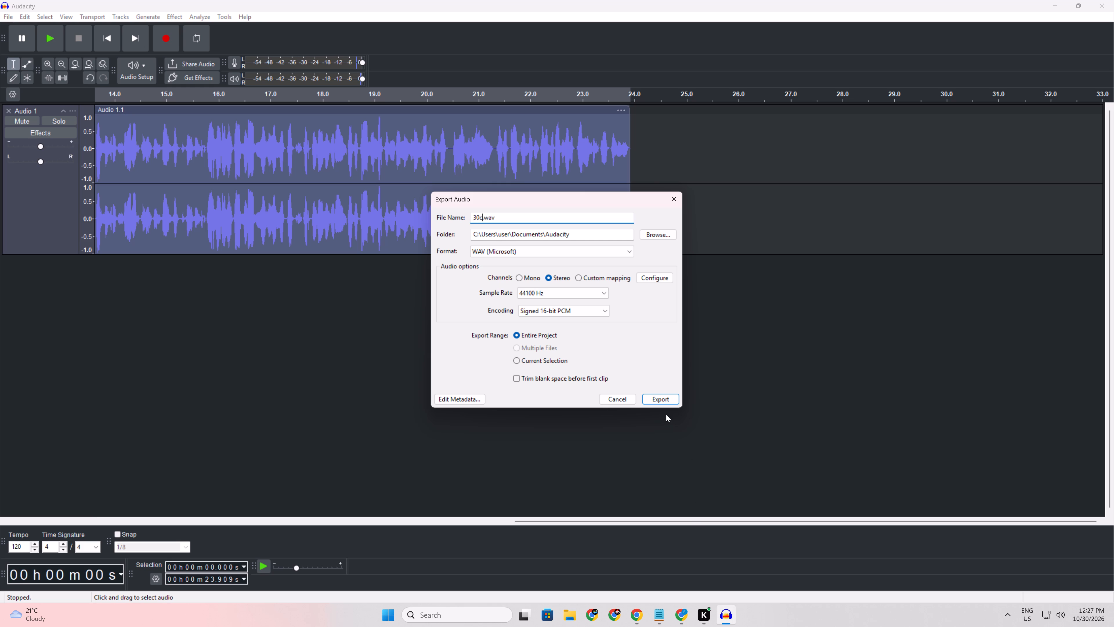
{"action": "left_click", "coordinate": [662, 398]}
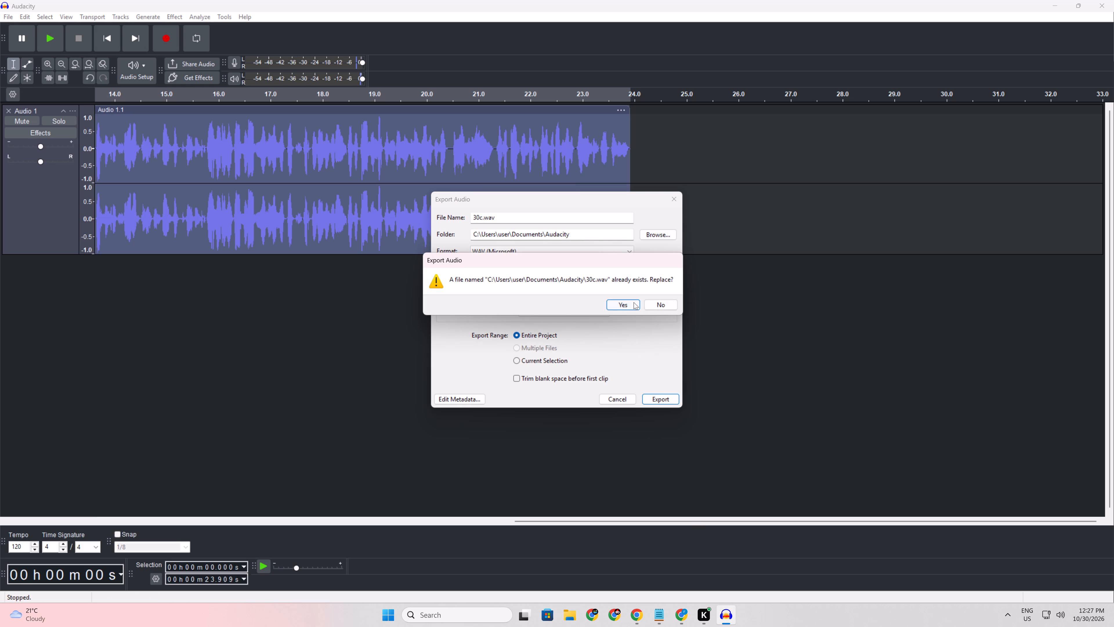
{"action": "left_click", "coordinate": [658, 303]}
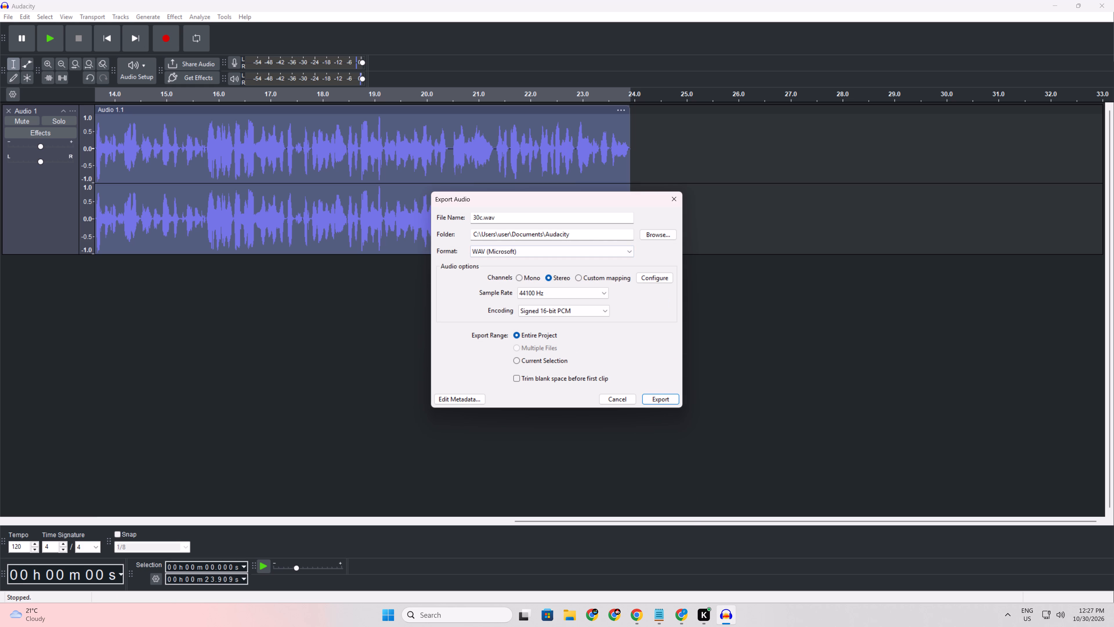
Change the export file name to 30cc.wav and export the audio.
{"action": "left_click", "coordinate": [481, 214]}
{"action": "key", "text": "c"}
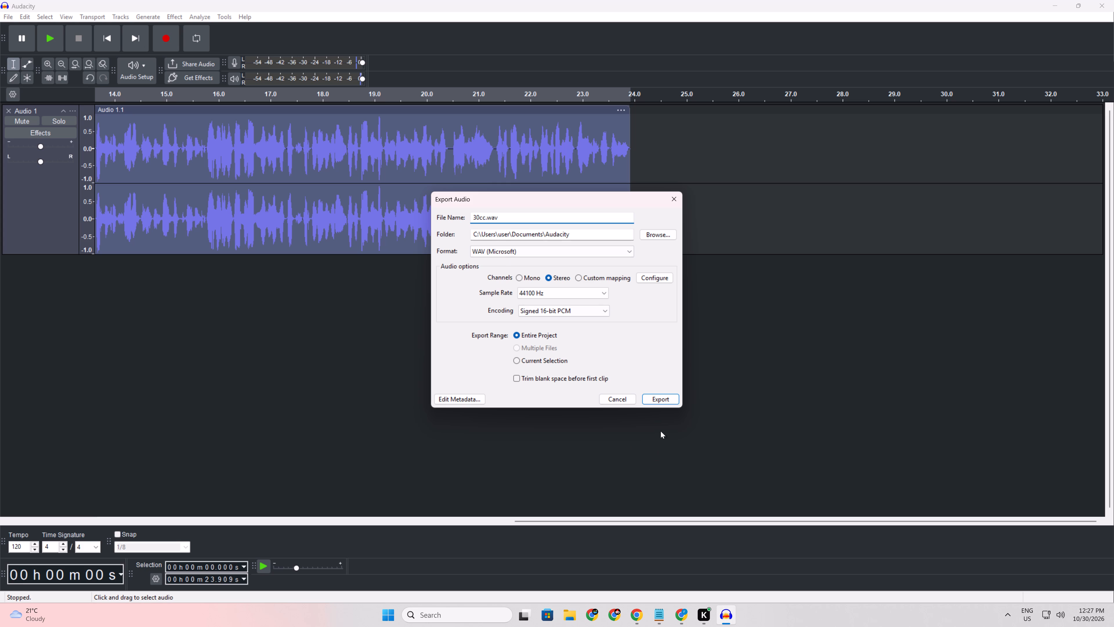
{"action": "left_click", "coordinate": [662, 402]}
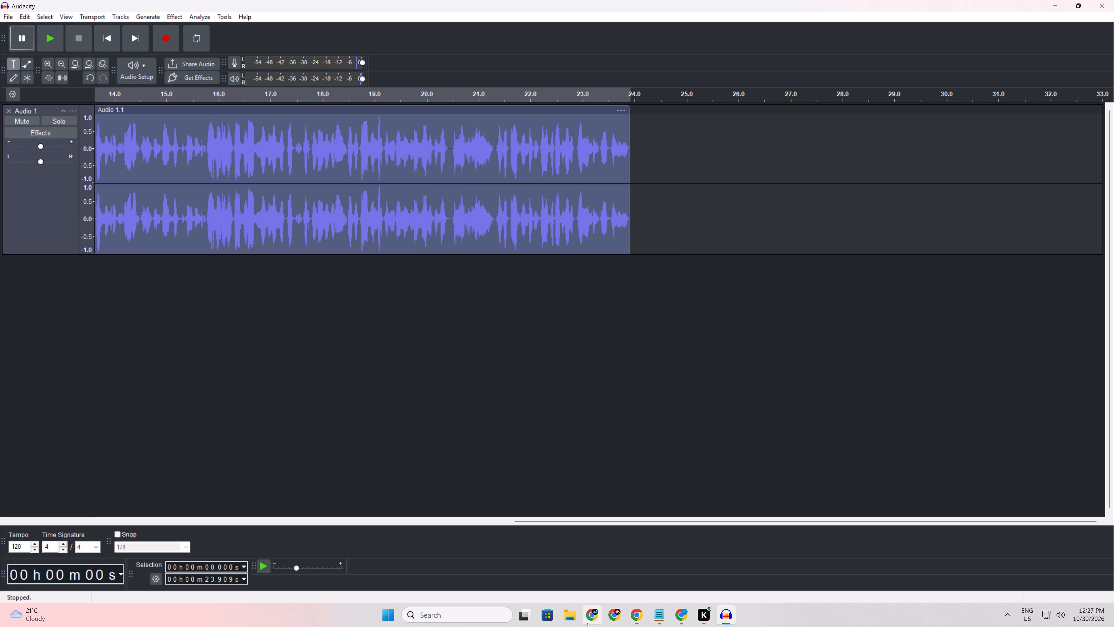
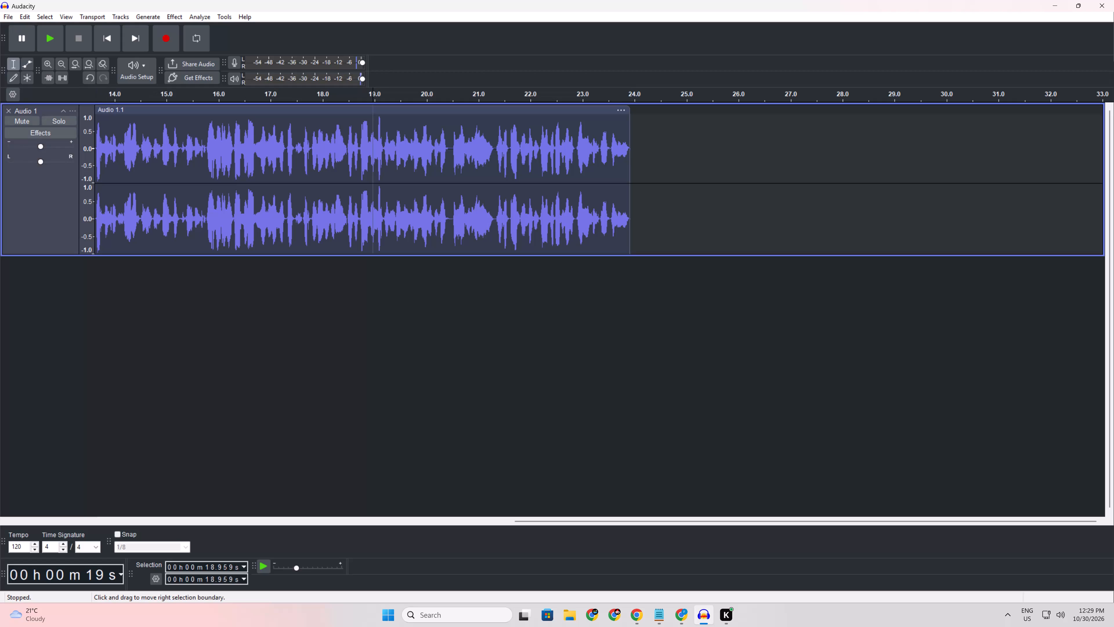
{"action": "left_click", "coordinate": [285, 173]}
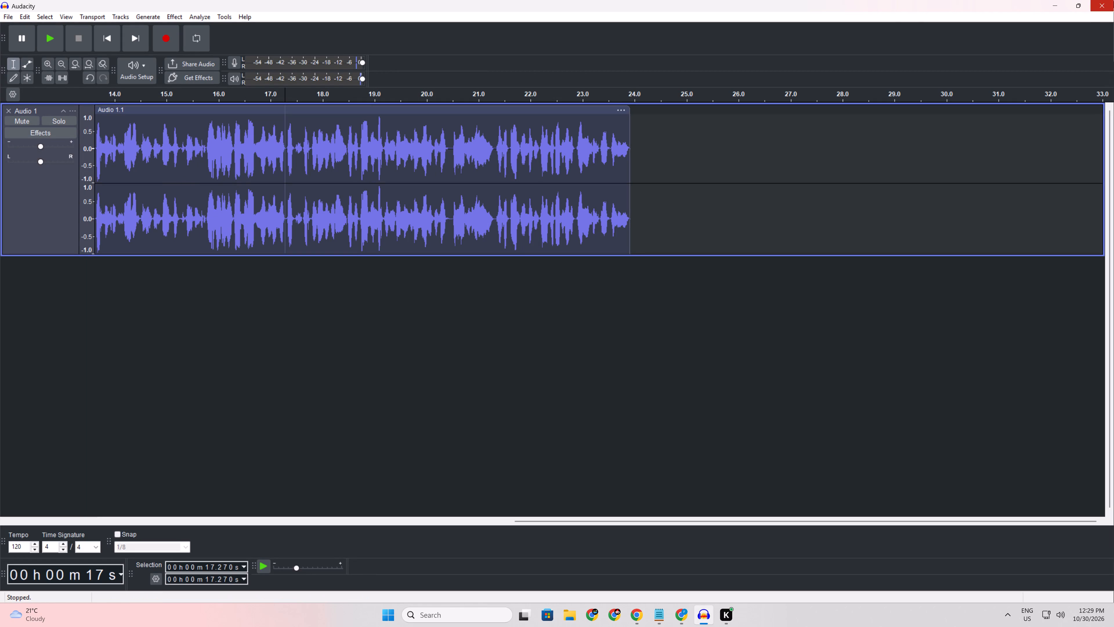